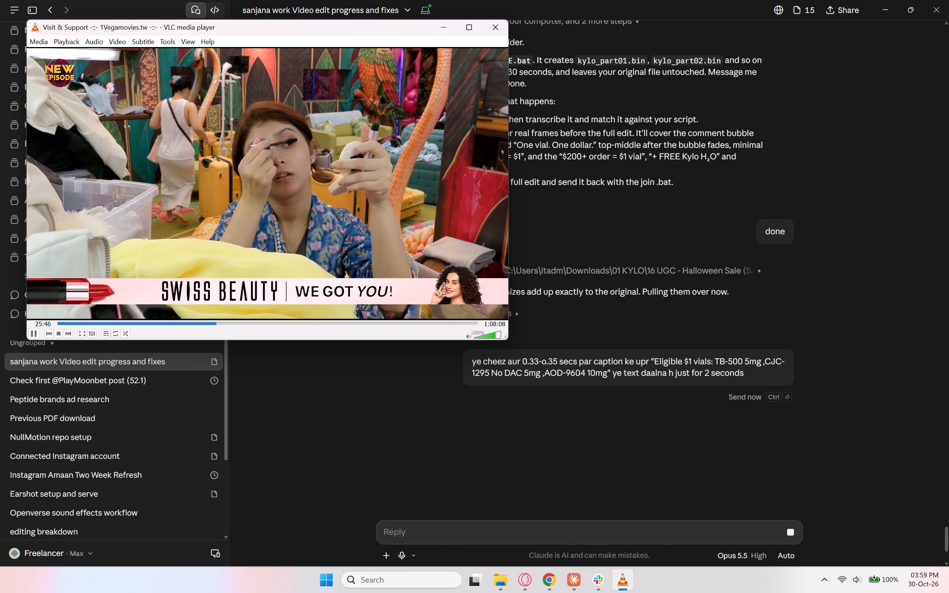
{"action": "left_click", "coordinate": [279, 185]}
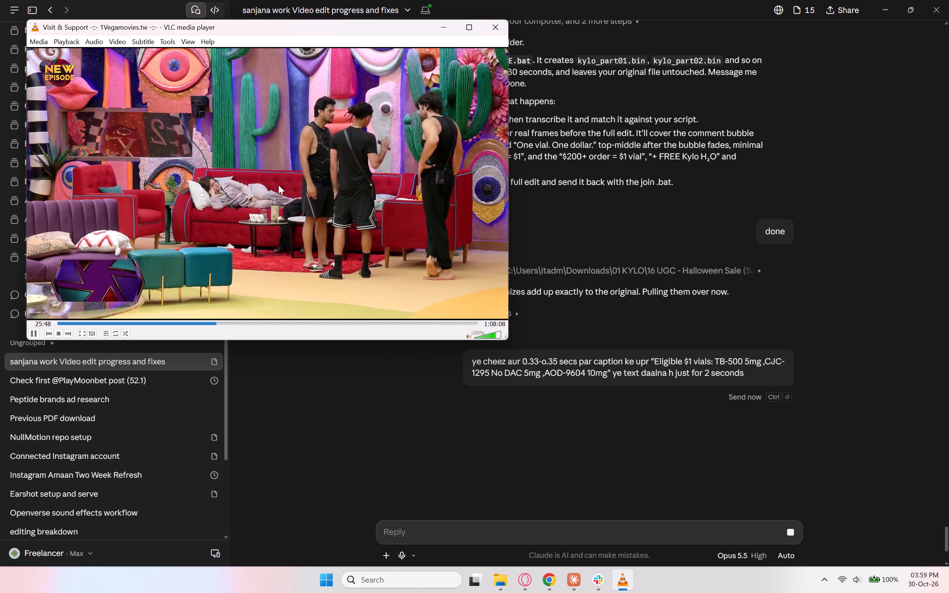
{"action": "key", "text": "Left"}
{"action": "key", "text": "Left"}
{"action": "key", "text": "Left"}
{"action": "key", "text": "shift+Right"}
{"action": "key", "text": "shift+Right"}
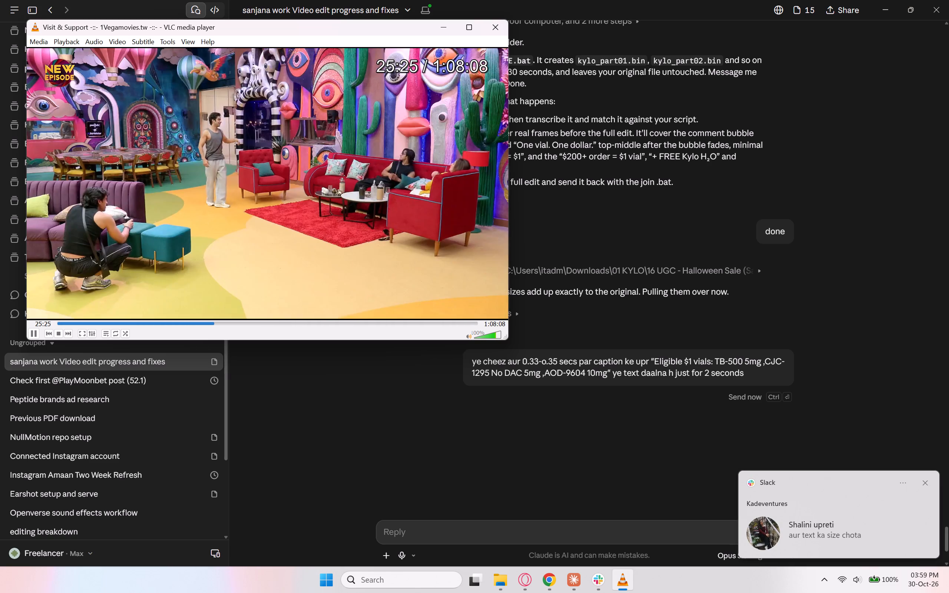
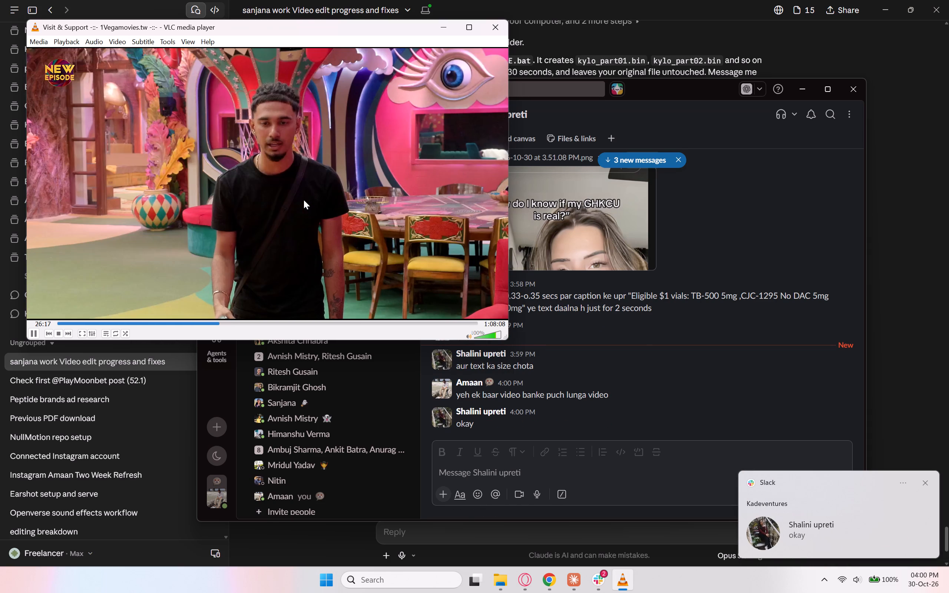
Pause the episode playing in VLC media player.
{"action": "left_click", "coordinate": [304, 200]}
{"action": "key", "text": "space"}
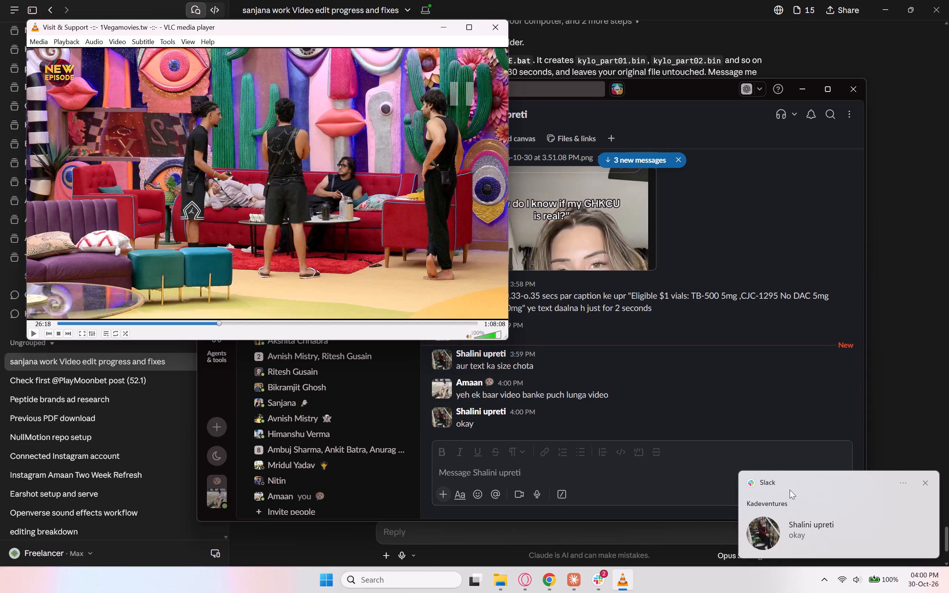
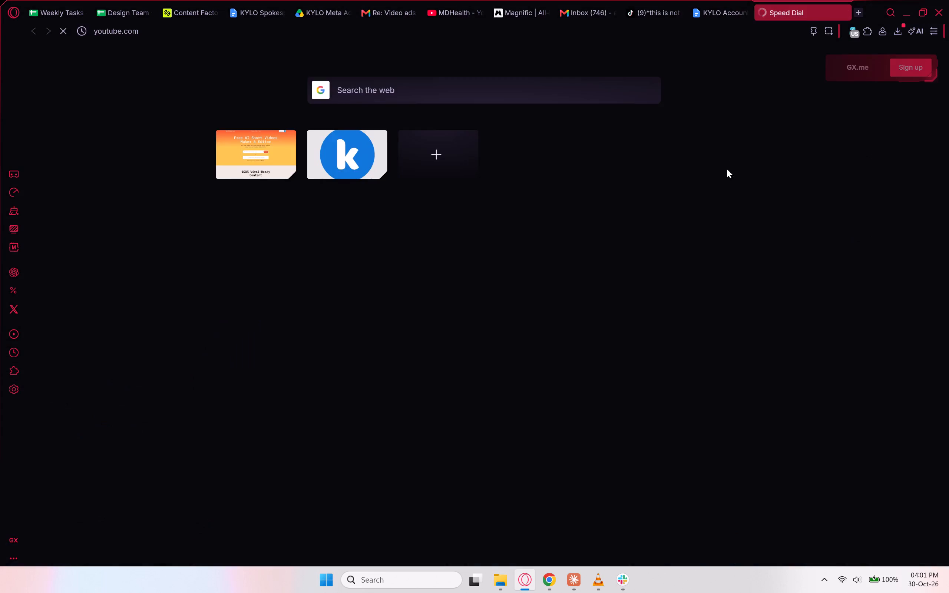
Examine the accounts listed in the KYLO Account Information document's table, dismissing the signed-in account notice.
{"action": "left_click", "coordinate": [723, 0]}
{"action": "left_click", "coordinate": [758, 318]}
{"action": "left_click", "coordinate": [914, 153]}
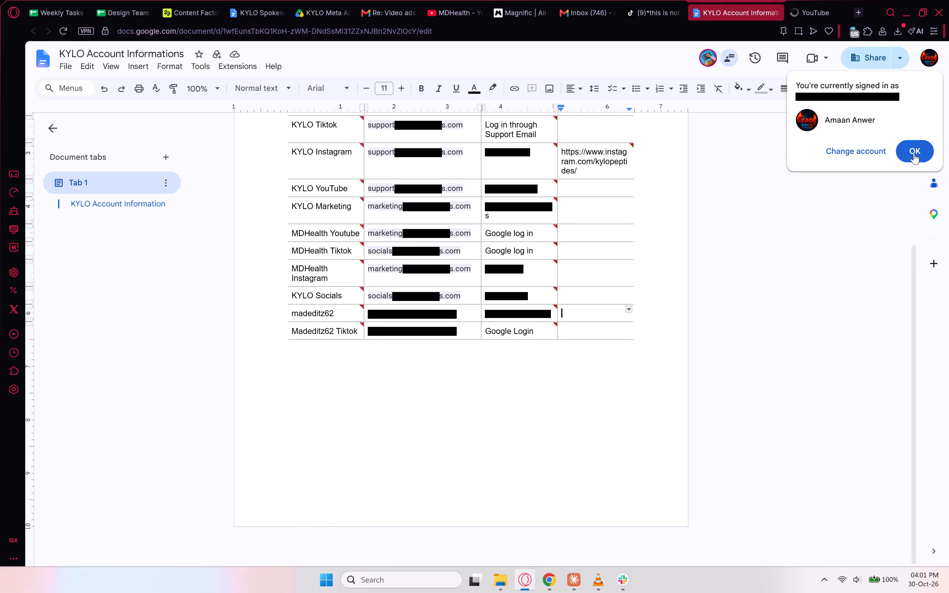
{"action": "left_click", "coordinate": [710, 57]}
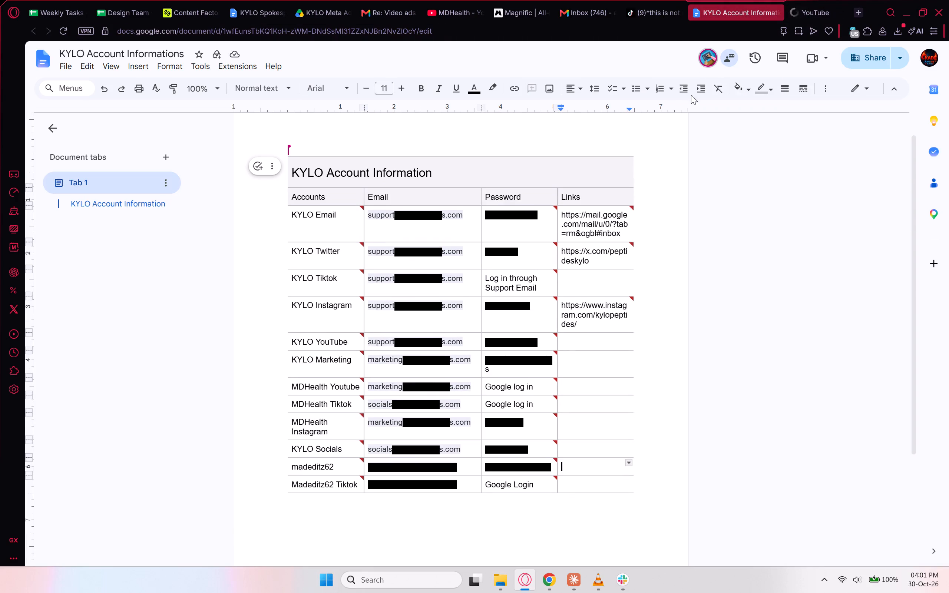
{"action": "left_click", "coordinate": [780, 348]}
{"action": "scroll", "coordinate": [674, 401], "scroll_direction": "down", "scroll_amount": 2}
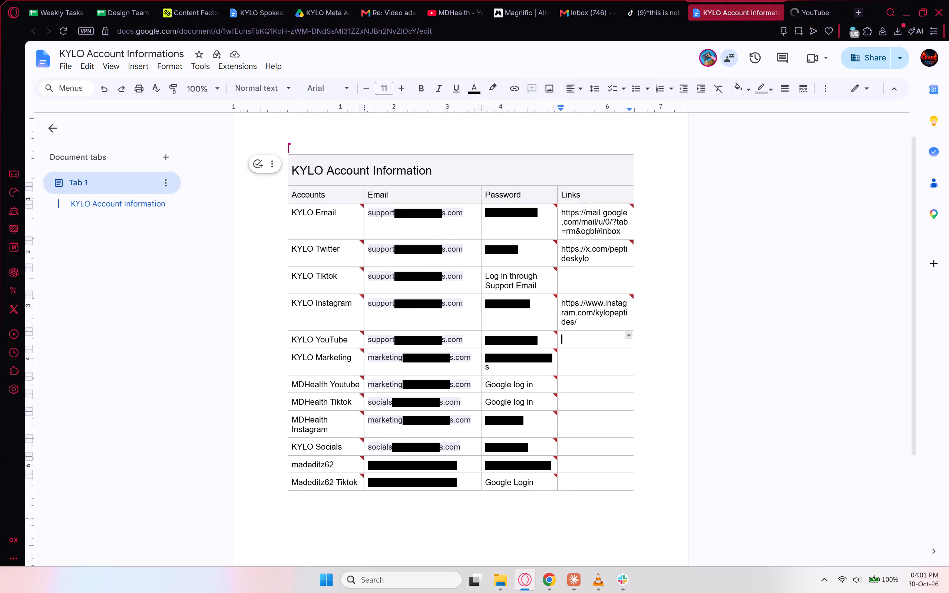
{"action": "scroll", "coordinate": [675, 401], "scroll_direction": "down", "scroll_amount": 1}
Look through the full YouTube subscriptions list and the channels available for switching accounts.
{"action": "left_click", "coordinate": [843, 0]}
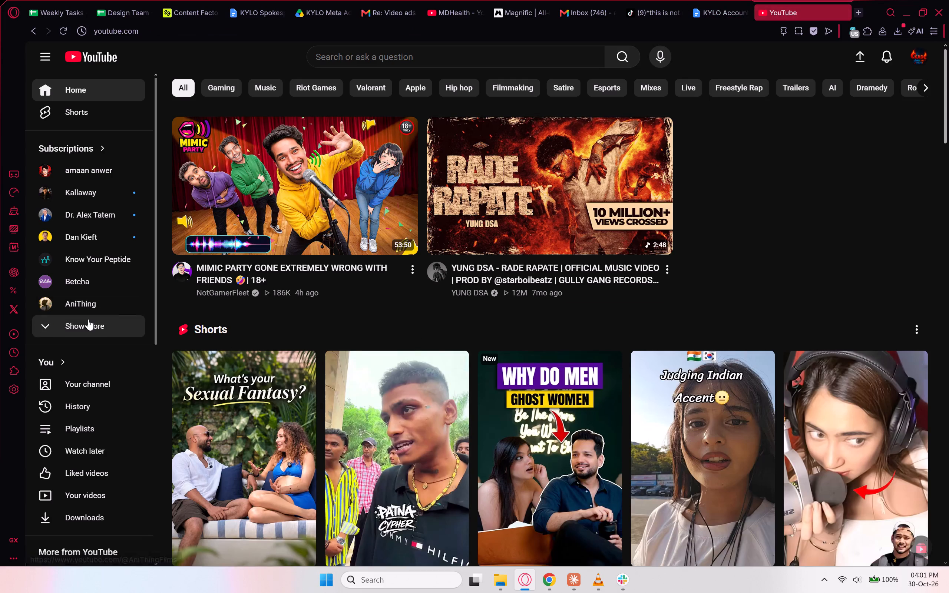
{"action": "left_click", "coordinate": [88, 319]}
{"action": "scroll", "coordinate": [117, 280], "scroll_direction": "down", "scroll_amount": 2}
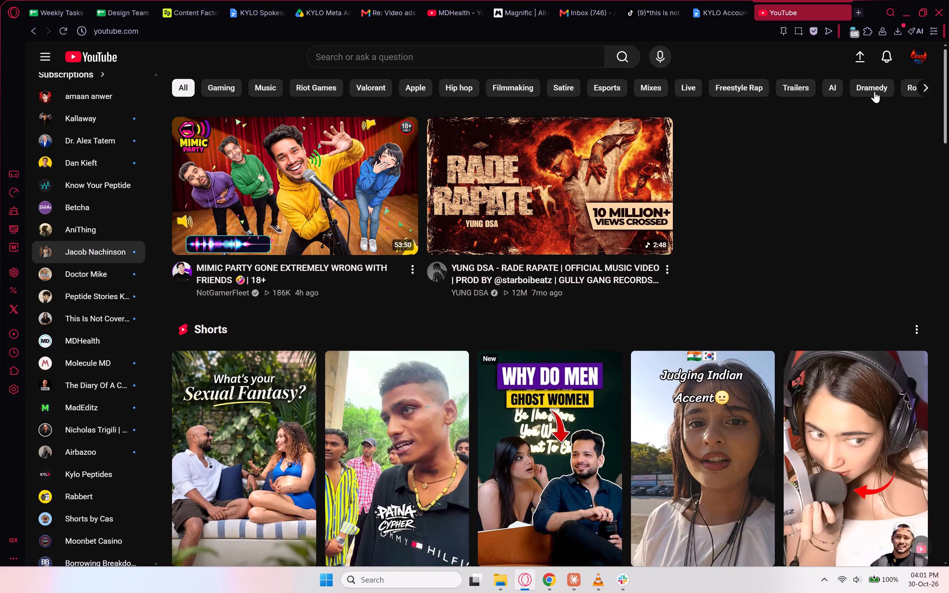
{"action": "left_click", "coordinate": [923, 54]}
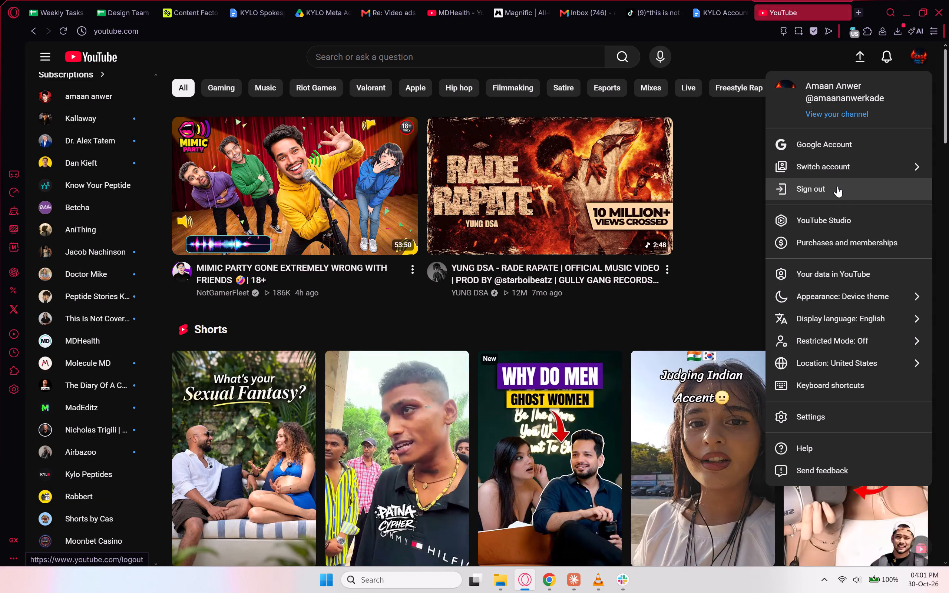
{"action": "left_click", "coordinate": [796, 167]}
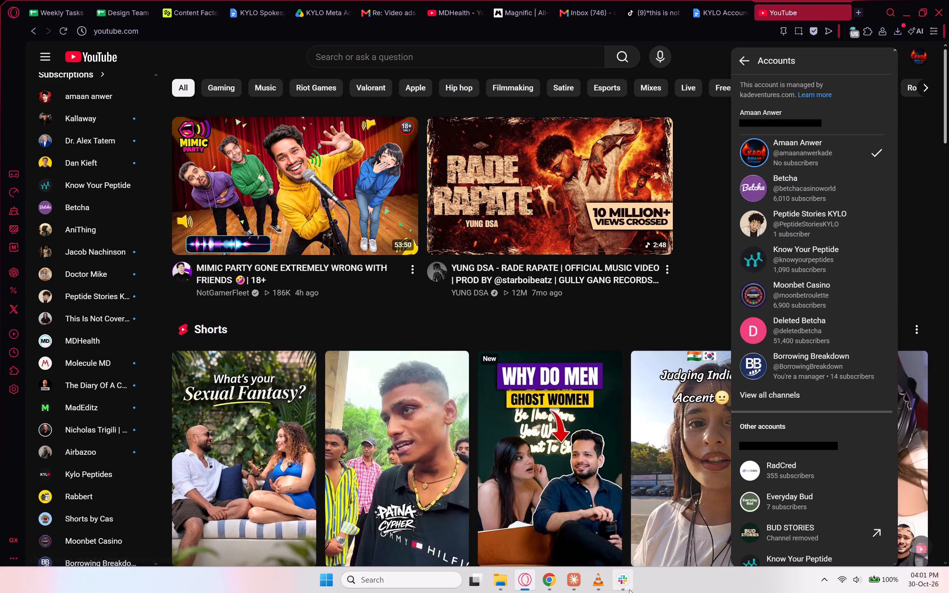
{"action": "left_click", "coordinate": [733, 0]}
{"action": "left_click", "coordinate": [320, 395]}
{"action": "left_click", "coordinate": [320, 387]}
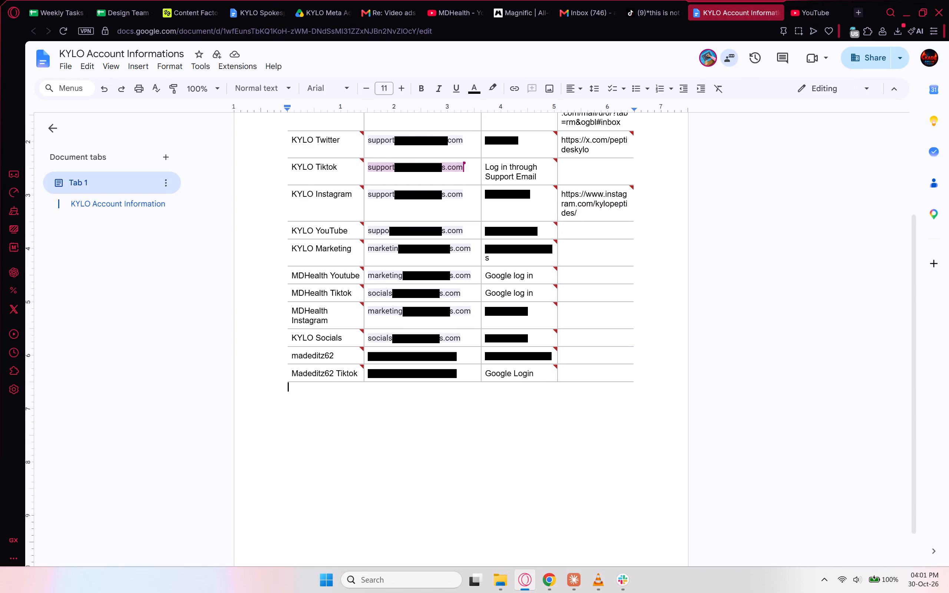
{"action": "left_click", "coordinate": [327, 372]}
{"action": "left_click", "coordinate": [263, 374]}
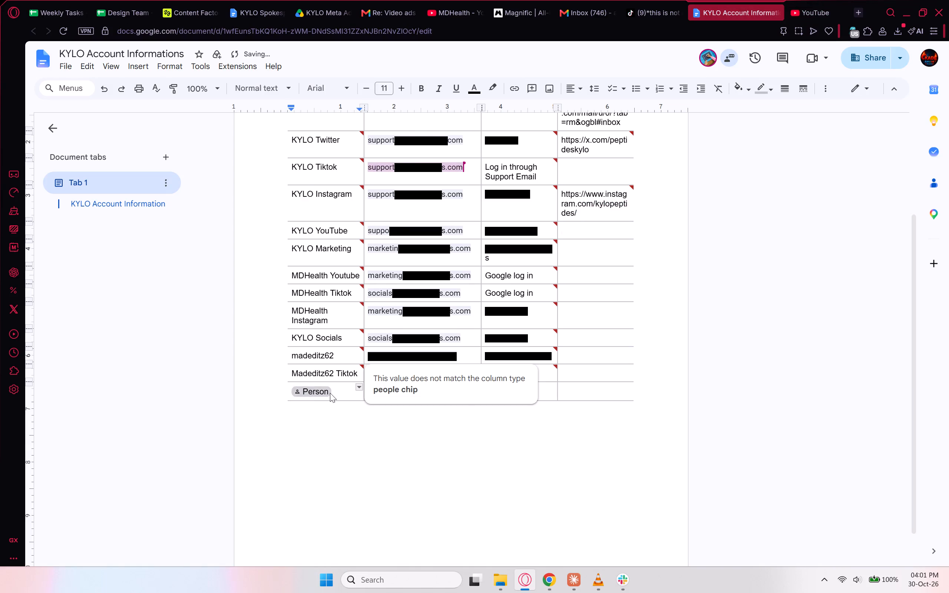
Clear the person chip from the new row's Accounts cell so it can hold plain text.
{"action": "left_click", "coordinate": [340, 392]}
{"action": "left_click", "coordinate": [313, 393]}
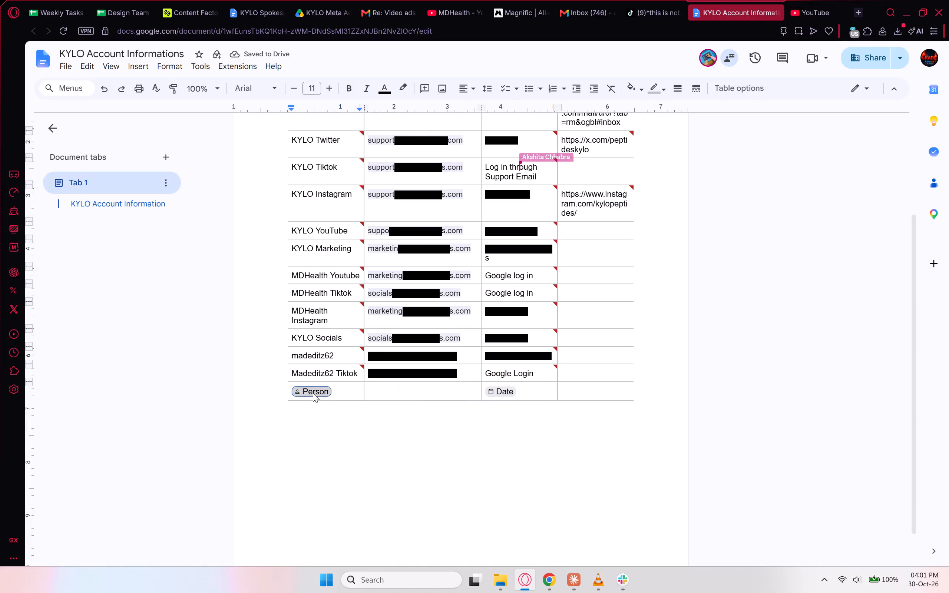
{"action": "left_click", "coordinate": [314, 393]}
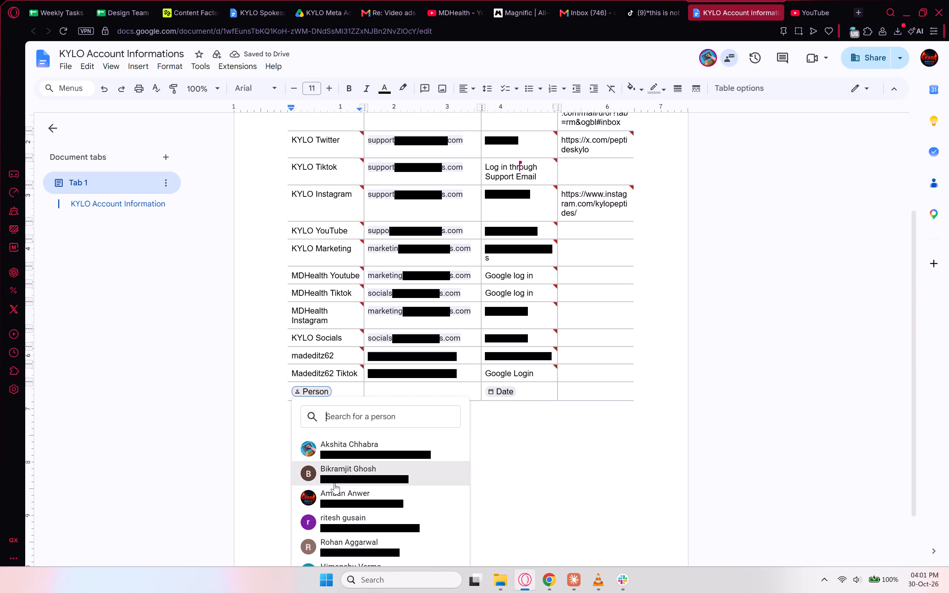
{"action": "left_click", "coordinate": [339, 490]}
{"action": "left_click", "coordinate": [342, 395]}
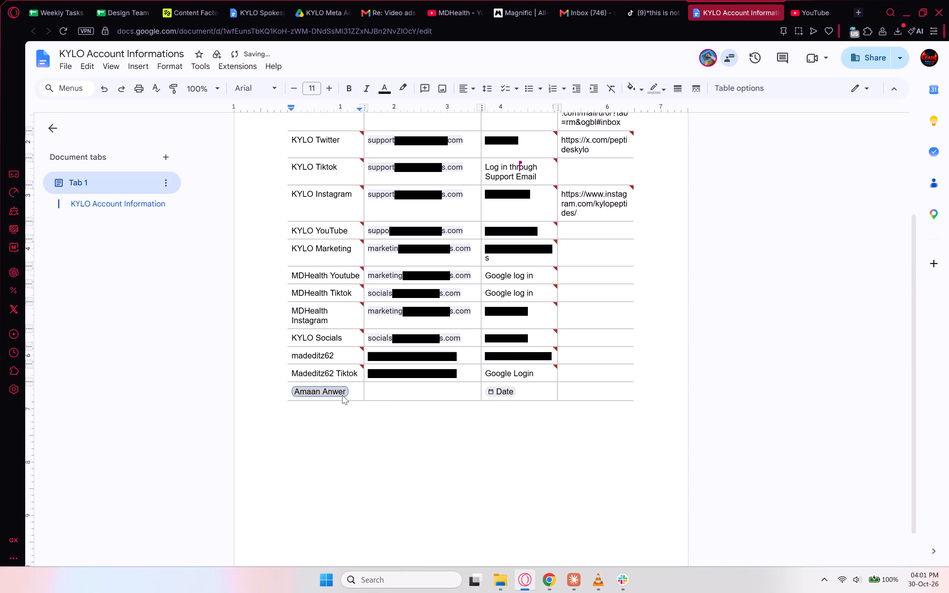
{"action": "key", "text": "BackSpace"}
{"action": "left_click", "coordinate": [343, 394]}
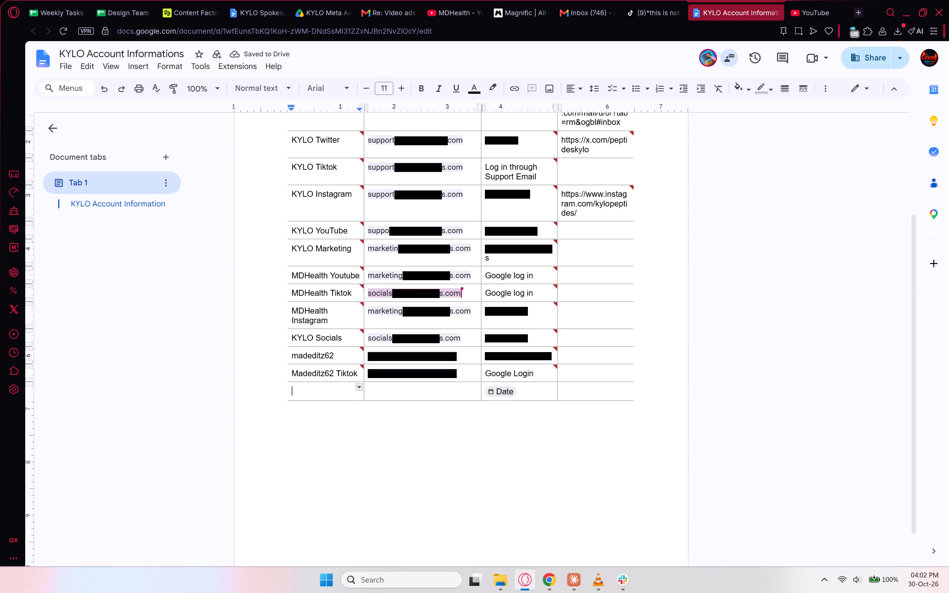
Enter "Peptides Stories KYLO" as the new row's account name, checking the channel name in YouTube's account list.
{"action": "key", "text": "shift+k"}
{"action": "type", "text": "YLO P"}
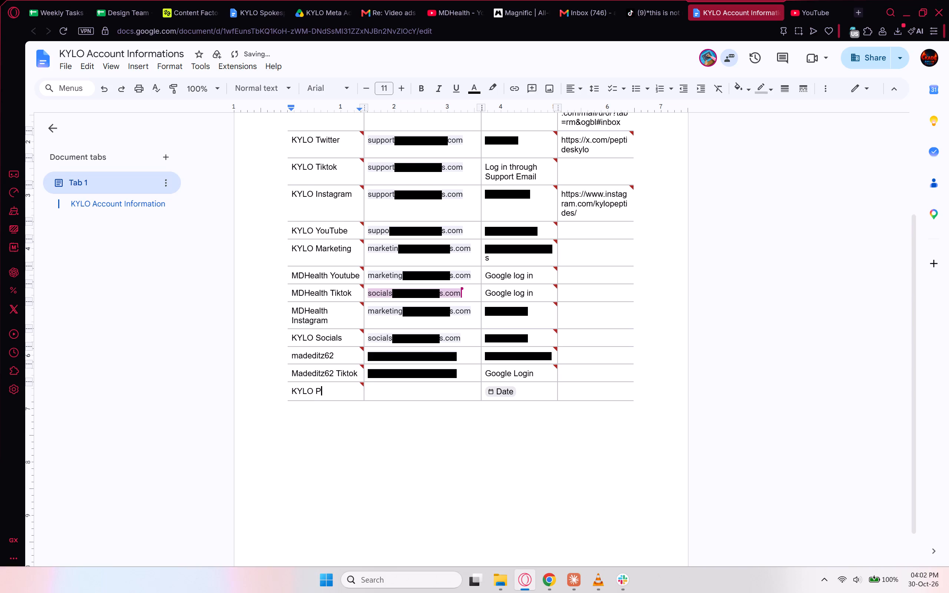
{"action": "left_click", "coordinate": [801, 0]}
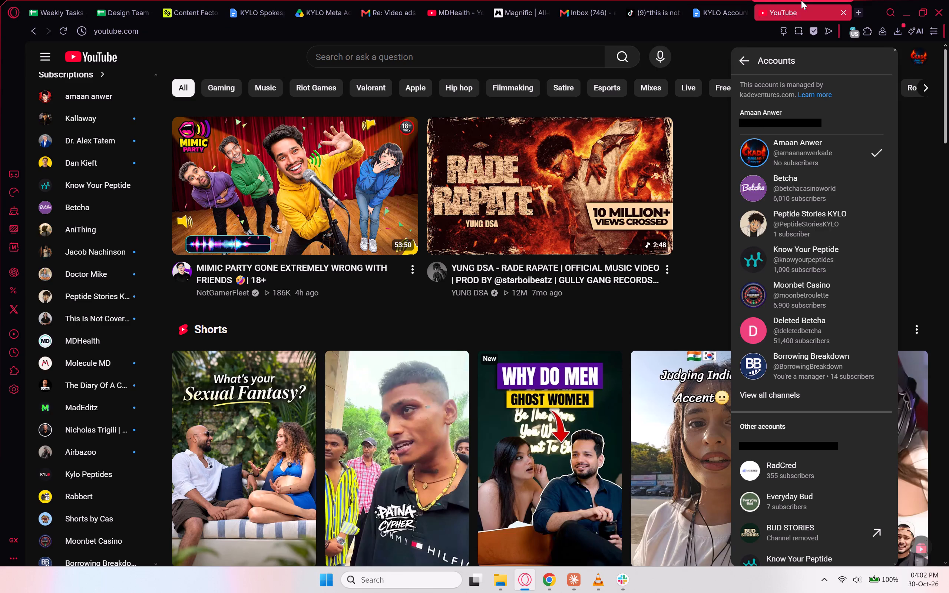
{"action": "left_click", "coordinate": [734, 0]}
{"action": "triple_click", "coordinate": [333, 389]}
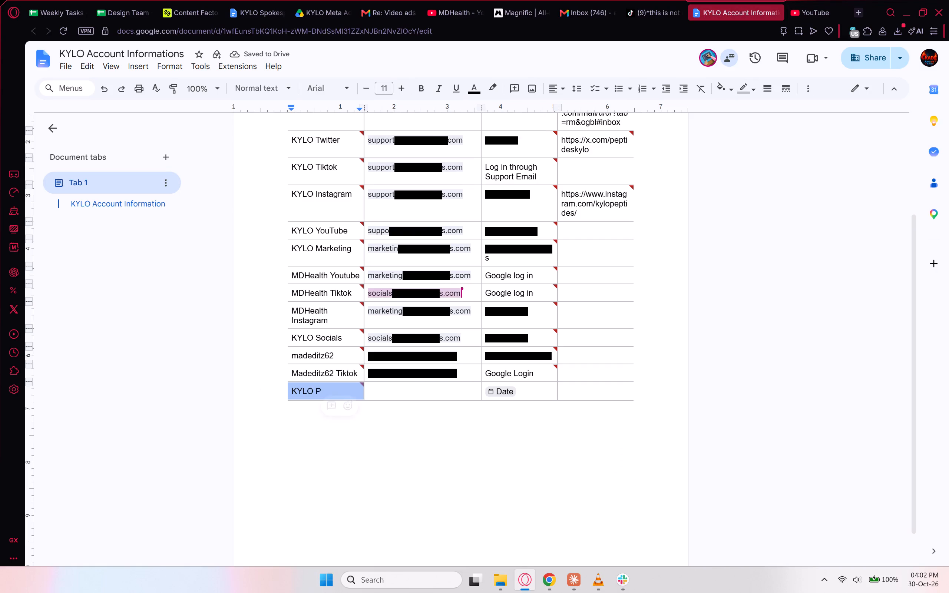
{"action": "type", "text": "Pep"}
{"action": "type", "text": "tides Stories KYLO"}
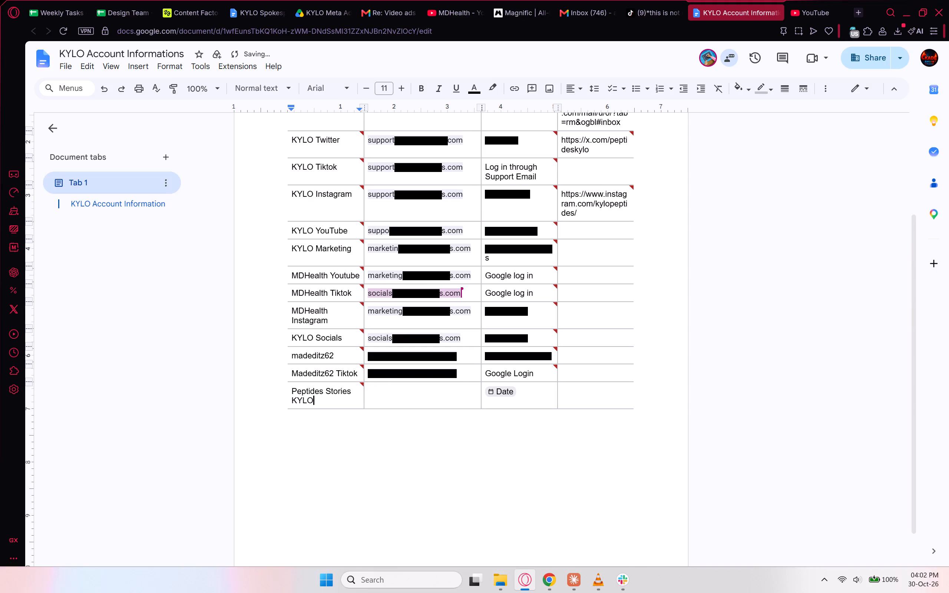
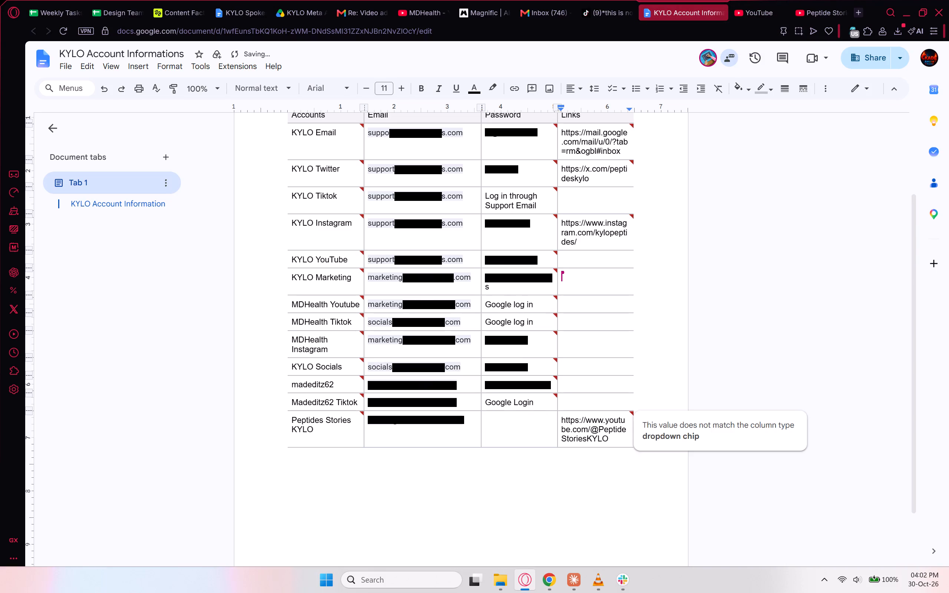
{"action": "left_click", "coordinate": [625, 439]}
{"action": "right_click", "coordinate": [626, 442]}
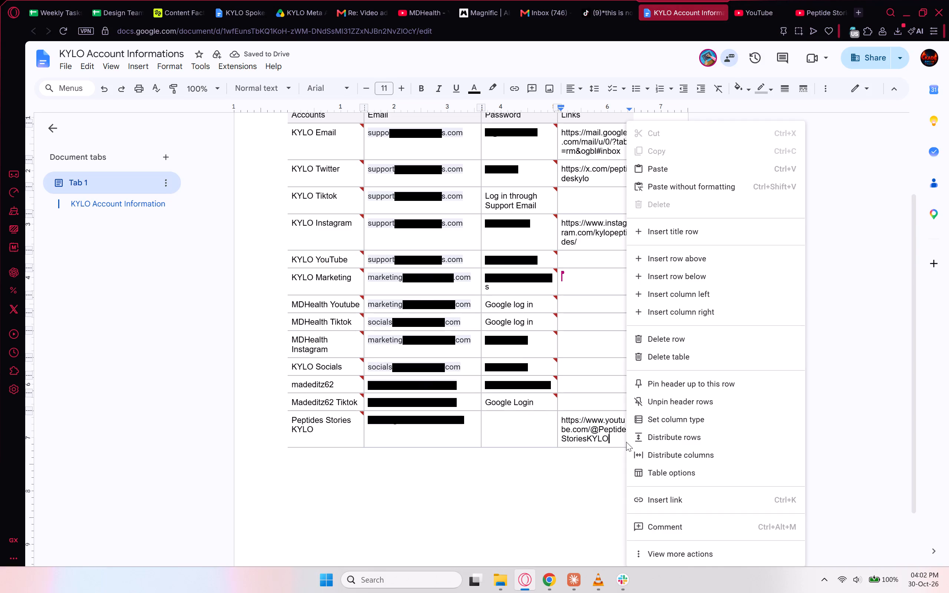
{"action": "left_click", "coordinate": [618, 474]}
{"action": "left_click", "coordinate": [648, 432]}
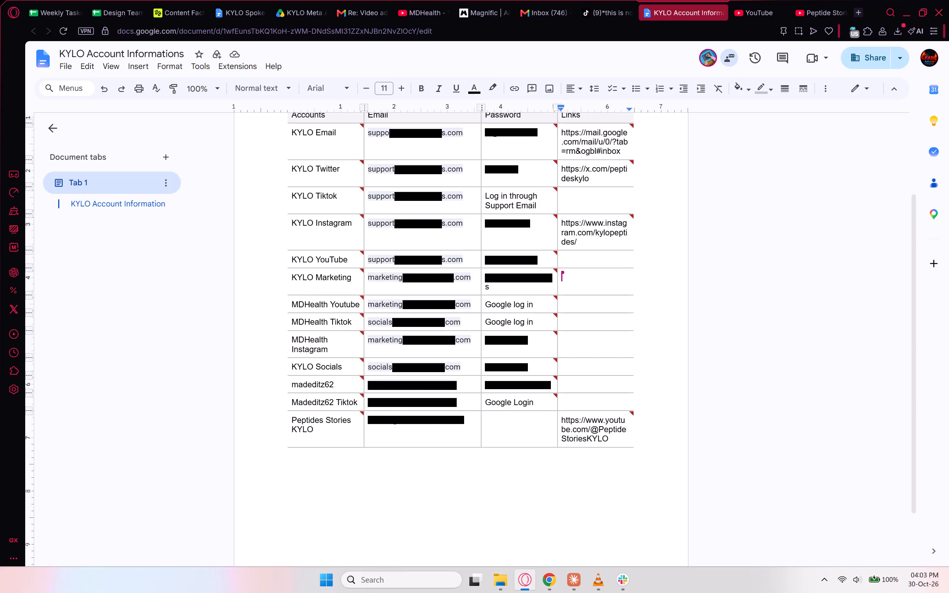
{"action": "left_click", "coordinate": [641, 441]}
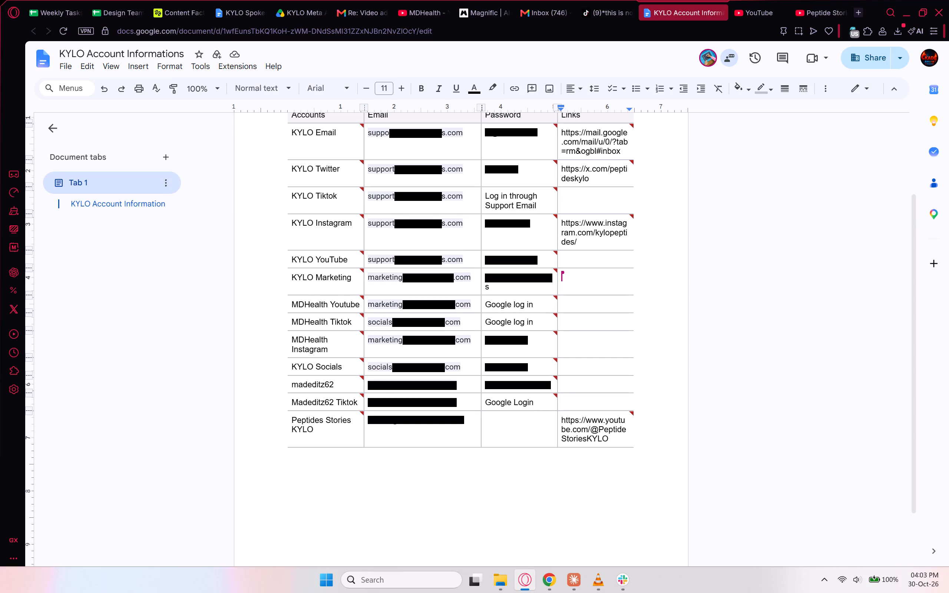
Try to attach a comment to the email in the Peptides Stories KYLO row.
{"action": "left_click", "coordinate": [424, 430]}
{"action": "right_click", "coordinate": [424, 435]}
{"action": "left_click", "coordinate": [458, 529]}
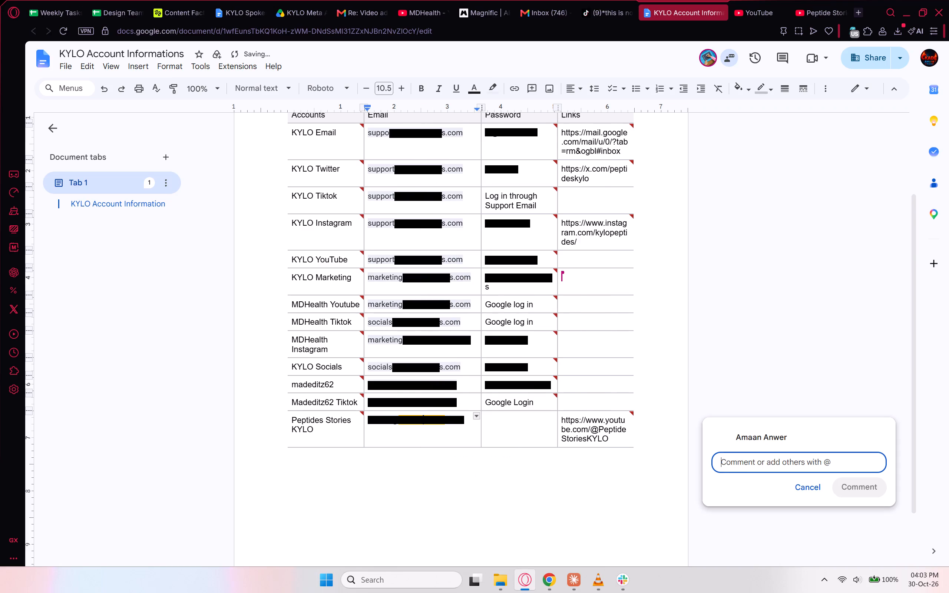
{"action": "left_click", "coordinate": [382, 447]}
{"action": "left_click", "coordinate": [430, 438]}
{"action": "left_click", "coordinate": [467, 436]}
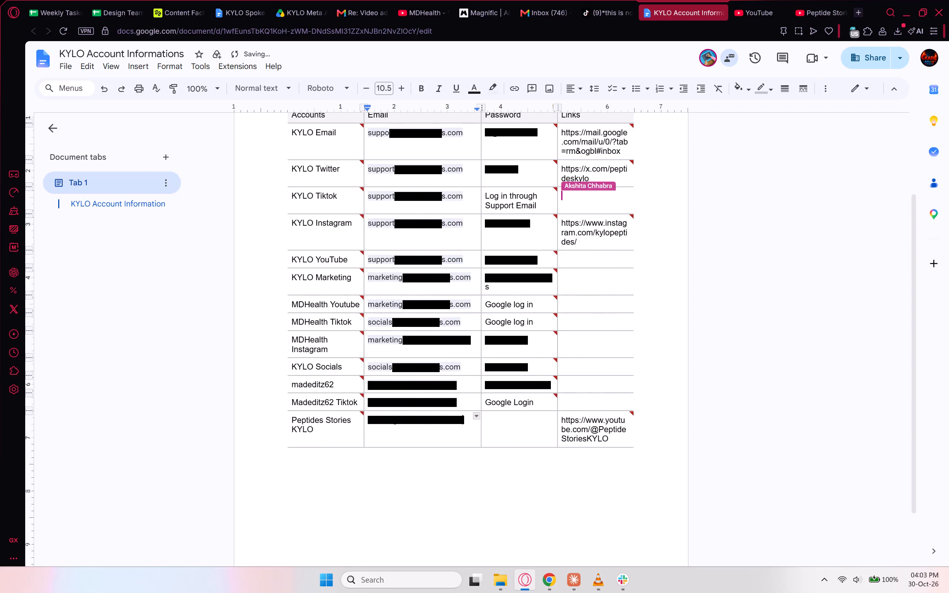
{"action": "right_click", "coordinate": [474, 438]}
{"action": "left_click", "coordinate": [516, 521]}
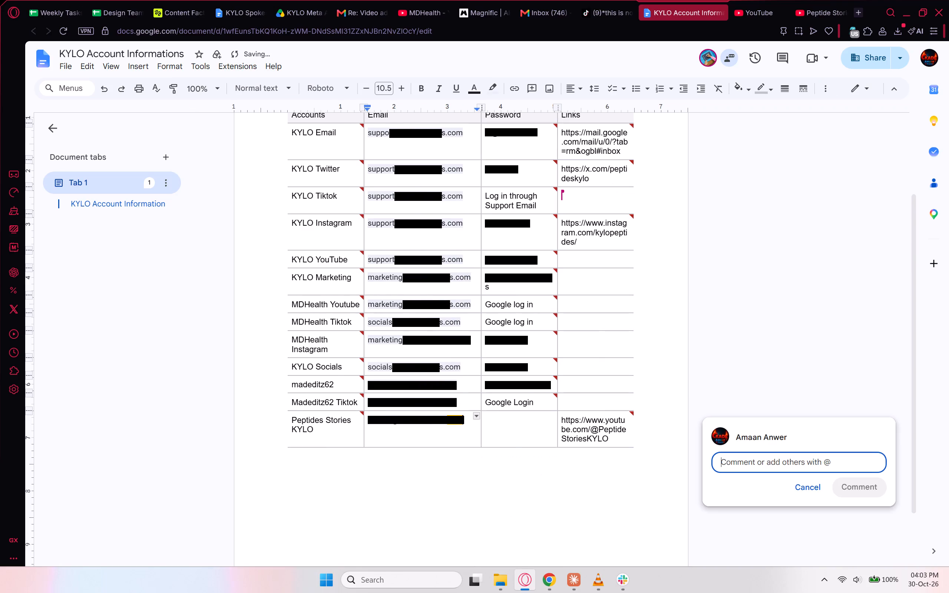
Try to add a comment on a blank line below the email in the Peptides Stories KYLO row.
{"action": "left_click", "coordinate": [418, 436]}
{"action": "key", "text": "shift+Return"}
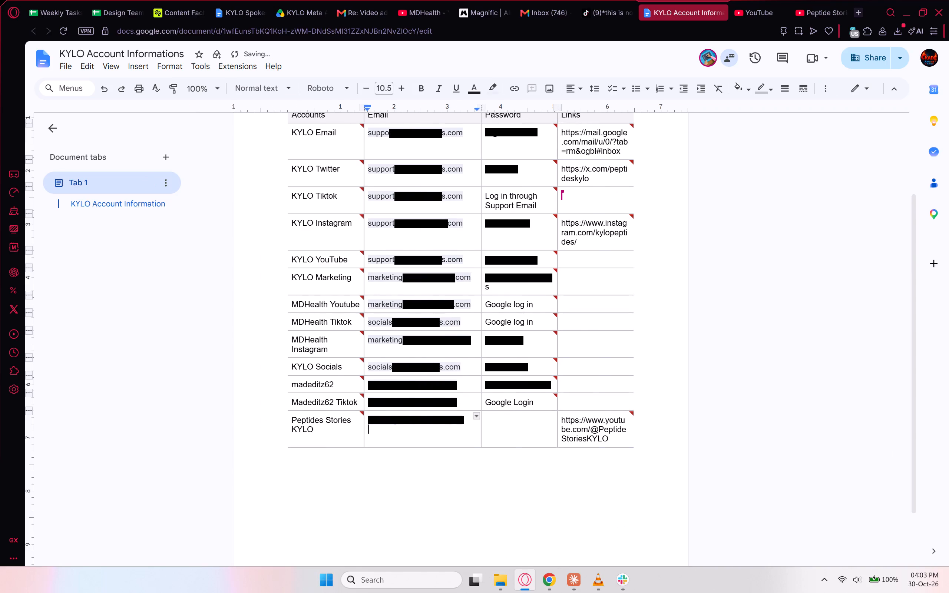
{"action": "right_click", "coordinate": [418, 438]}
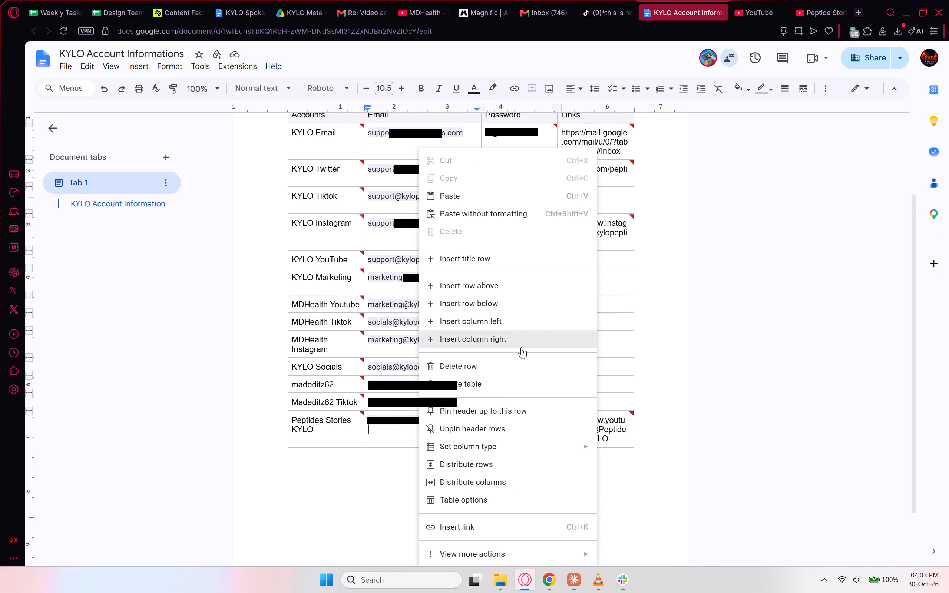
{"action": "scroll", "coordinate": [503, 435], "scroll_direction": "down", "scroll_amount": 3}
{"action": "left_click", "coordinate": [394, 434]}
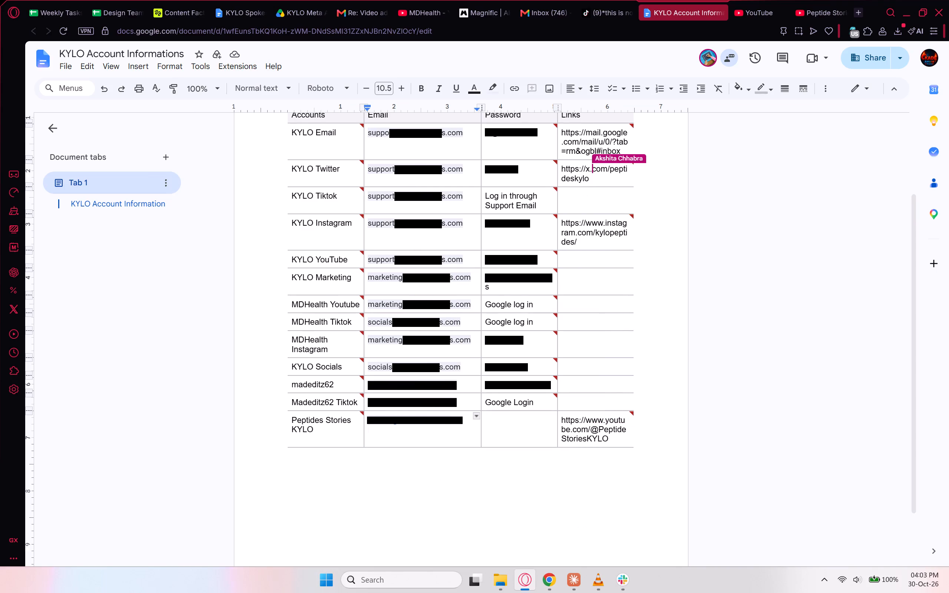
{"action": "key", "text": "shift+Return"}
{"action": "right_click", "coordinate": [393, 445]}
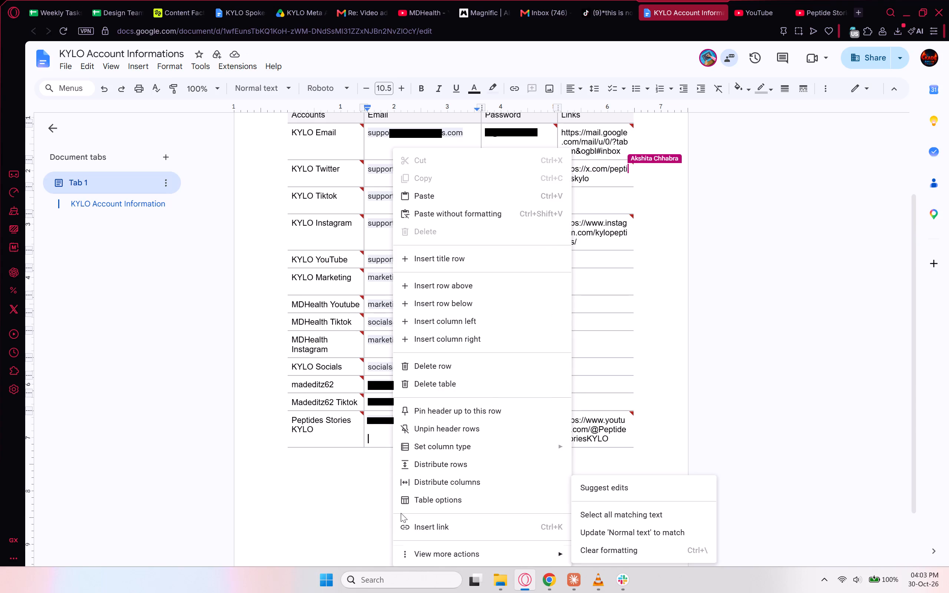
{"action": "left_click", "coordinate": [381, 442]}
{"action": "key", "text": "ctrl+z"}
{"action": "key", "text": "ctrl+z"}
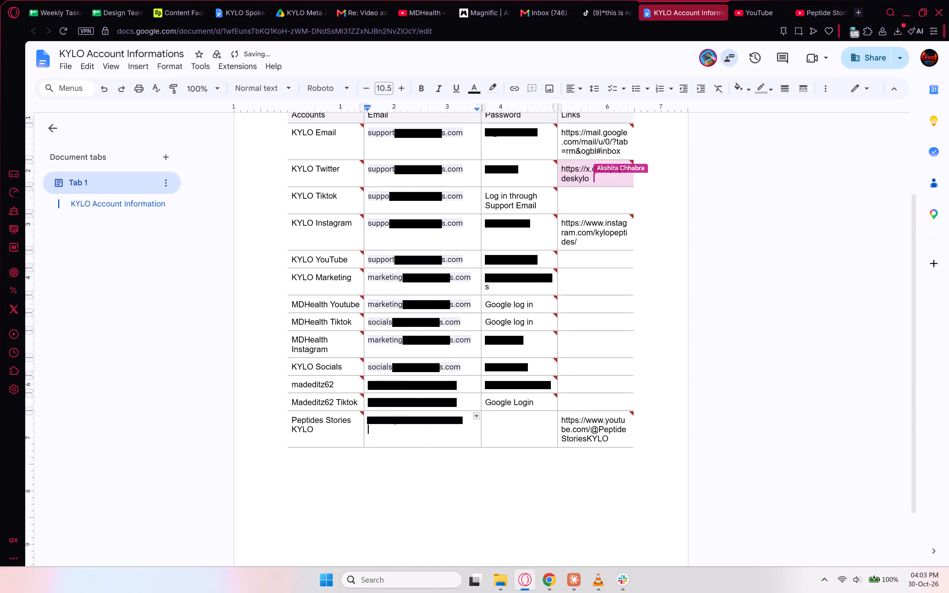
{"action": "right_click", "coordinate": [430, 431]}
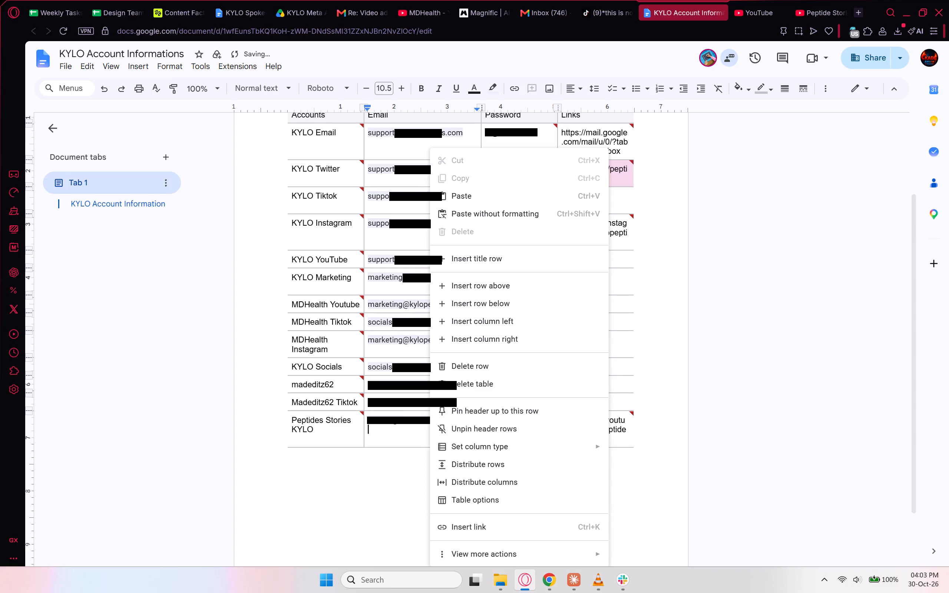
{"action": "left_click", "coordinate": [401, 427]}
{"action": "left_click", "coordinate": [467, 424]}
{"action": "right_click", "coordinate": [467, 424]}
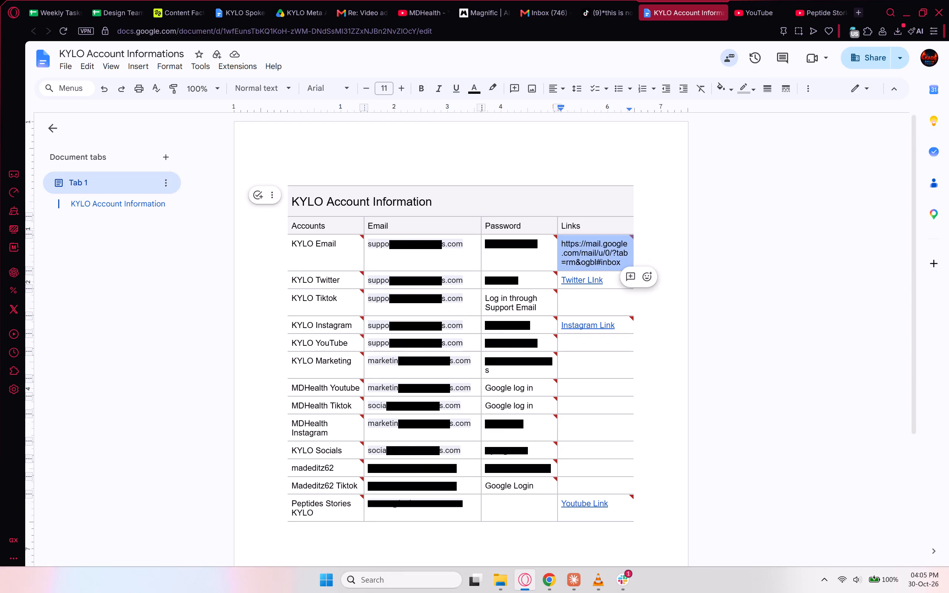
{"action": "key", "text": "ctrl+x"}
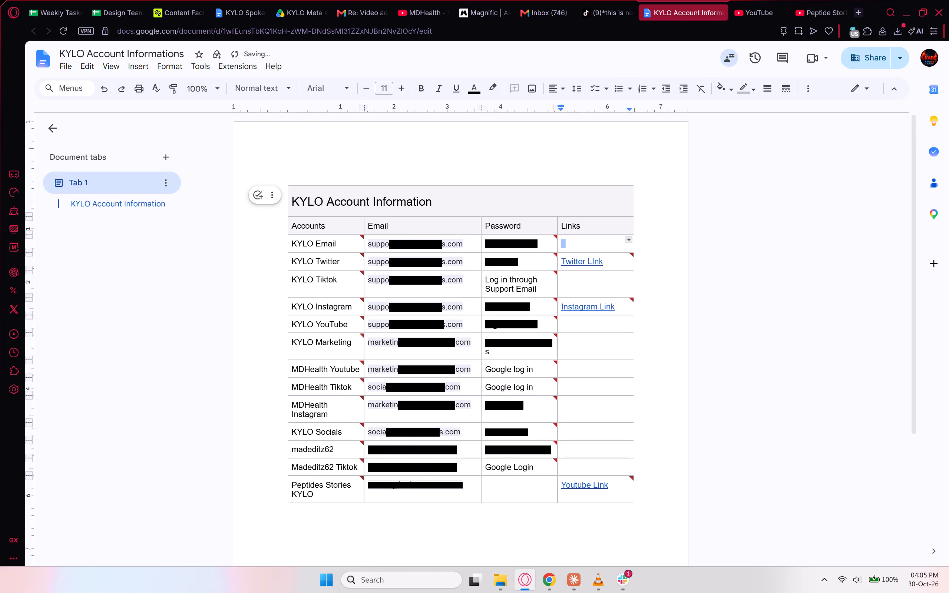
{"action": "type", "text": "Mail LInk"}
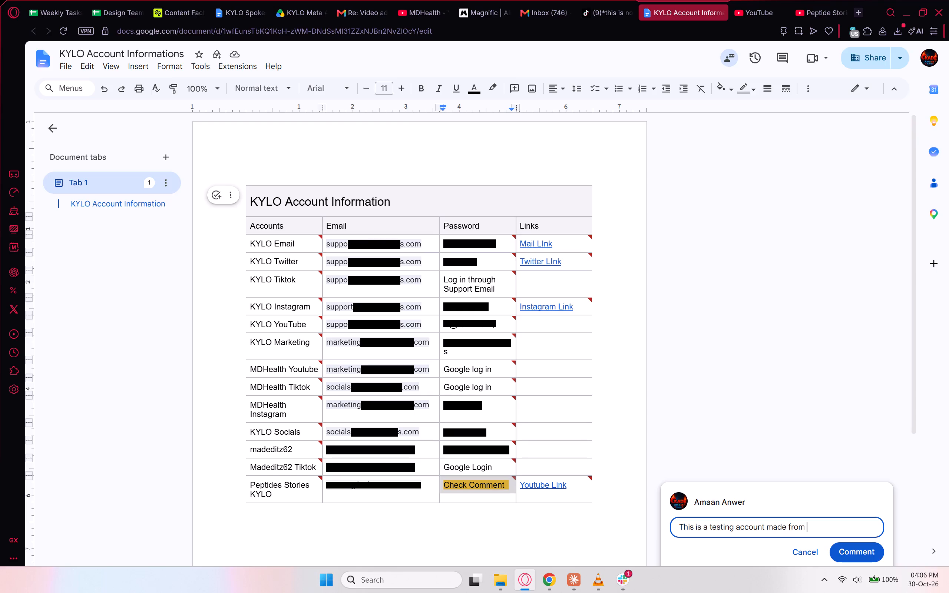
Attach the comment "This is a testing account made from my personal office mail" to "Check Comment" in the Peptides Stories KYLO row's Password cell.
{"action": "type", "text": "my person"}
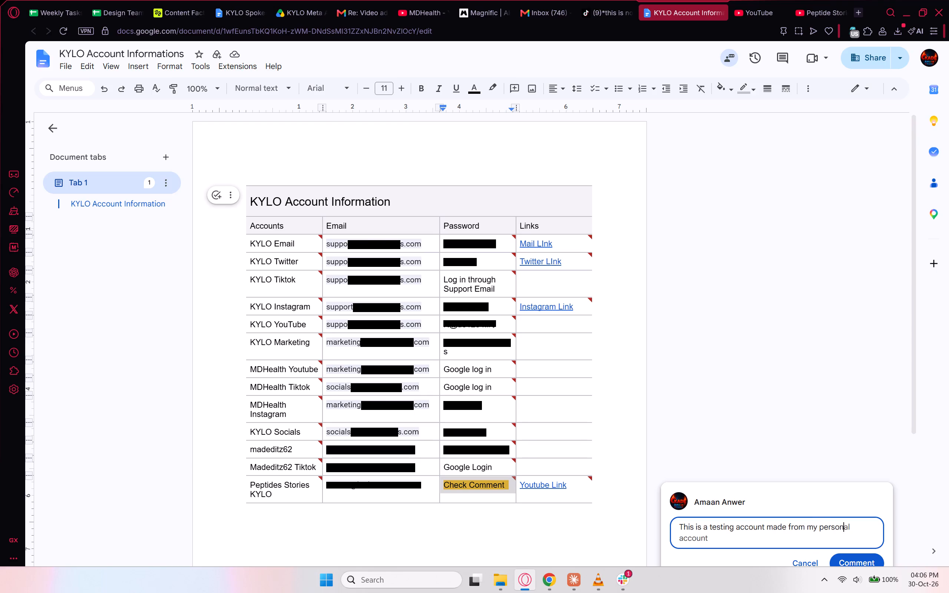
{"action": "key", "text": "Tab"}
{"action": "key", "text": "ctrl+BackSpace"}
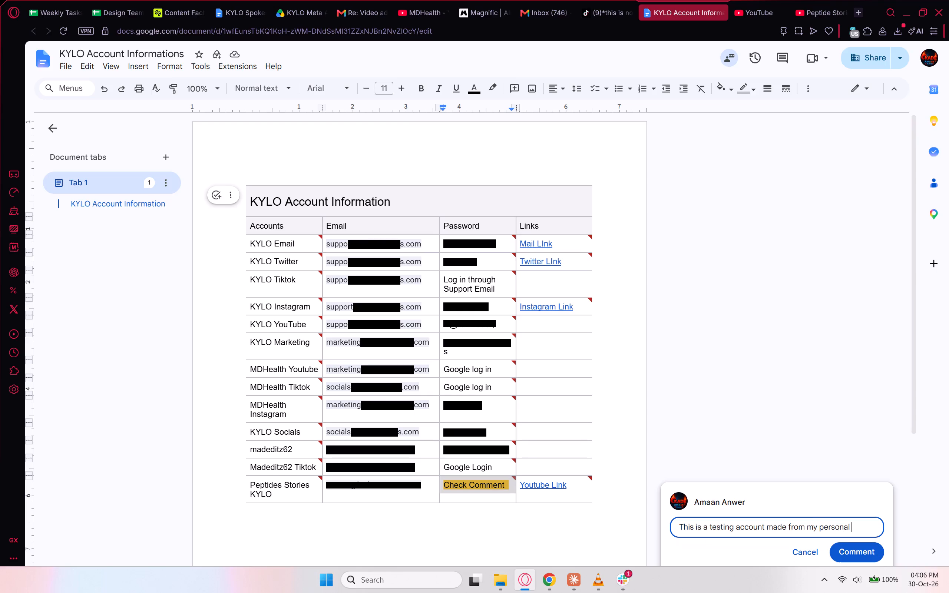
{"action": "type", "text": "office"}
{"action": "key", "text": "space"}
{"action": "type", "text": "acc"}
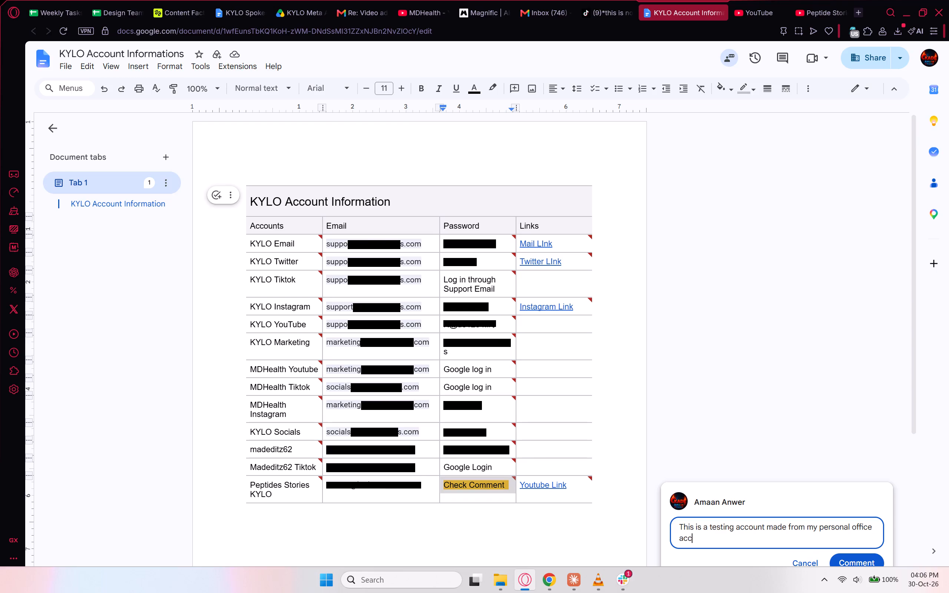
{"action": "type", "text": "oun"}
{"action": "key", "text": "ctrl+BackSpace"}
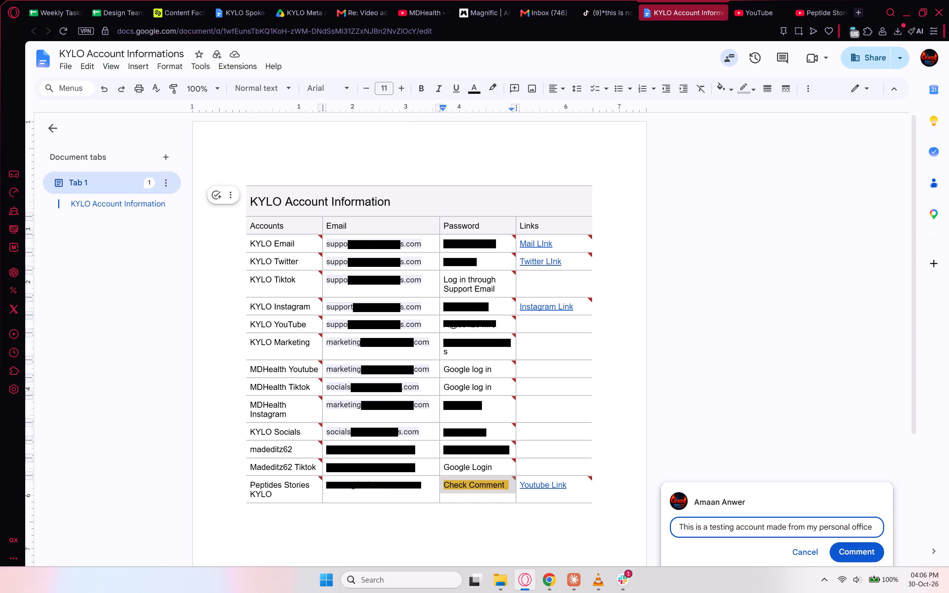
{"action": "type", "text": "mail"}
{"action": "scroll", "coordinate": [710, 515], "scroll_direction": "down", "scroll_amount": 5}
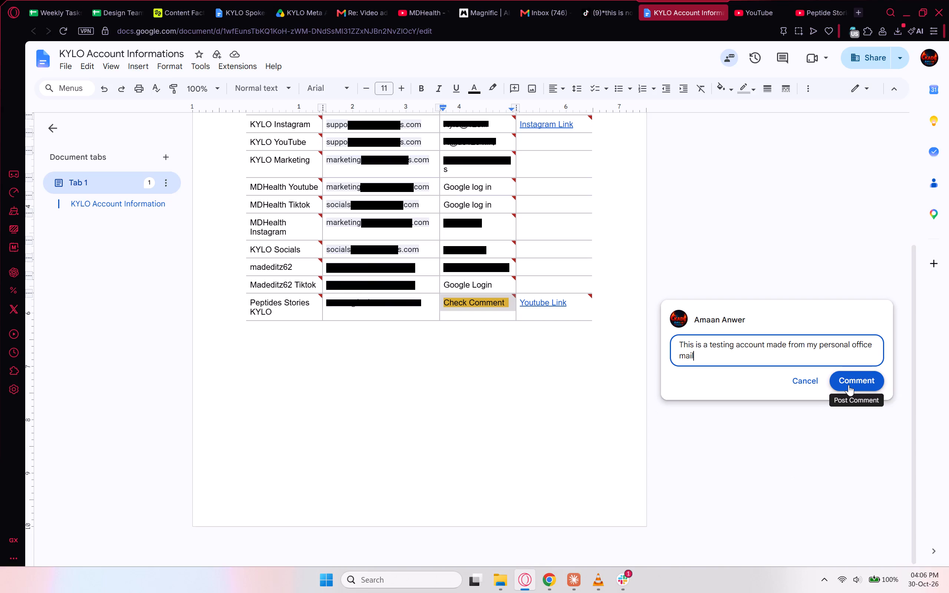
{"action": "left_click", "coordinate": [849, 385]}
{"action": "left_click", "coordinate": [588, 404]}
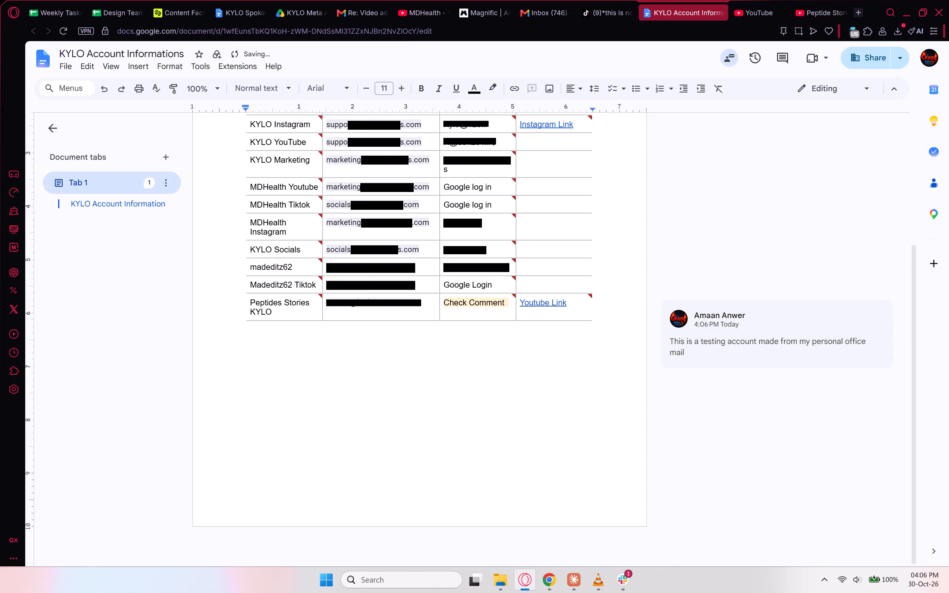
{"action": "left_click", "coordinate": [419, 362]}
Add a new table row below the Peptides Stories KYLO row.
{"action": "left_click", "coordinate": [276, 314]}
{"action": "left_click", "coordinate": [218, 309]}
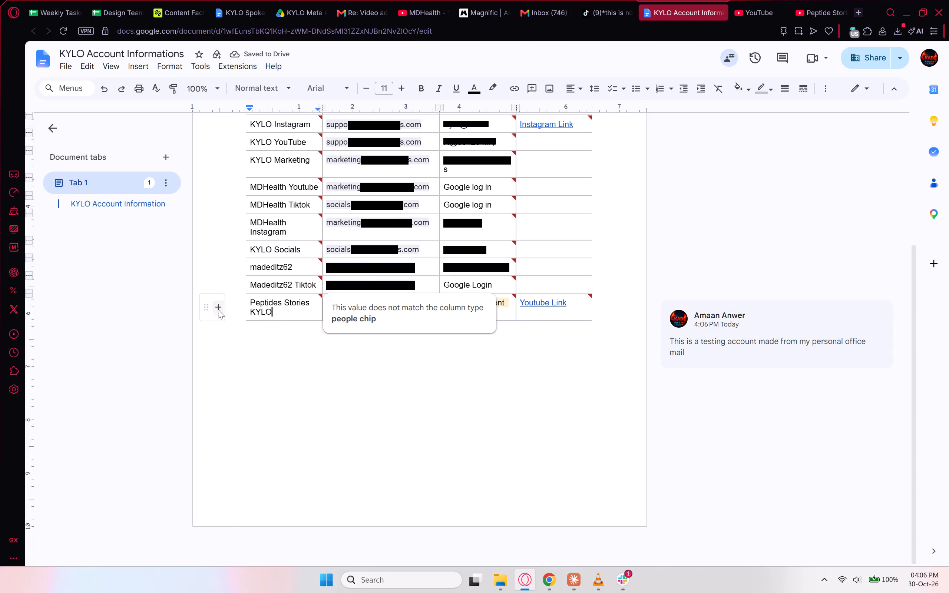
Switch to the Peptide Stories KYLO YouTube channel page and close it.
{"action": "left_click", "coordinate": [809, 0]}
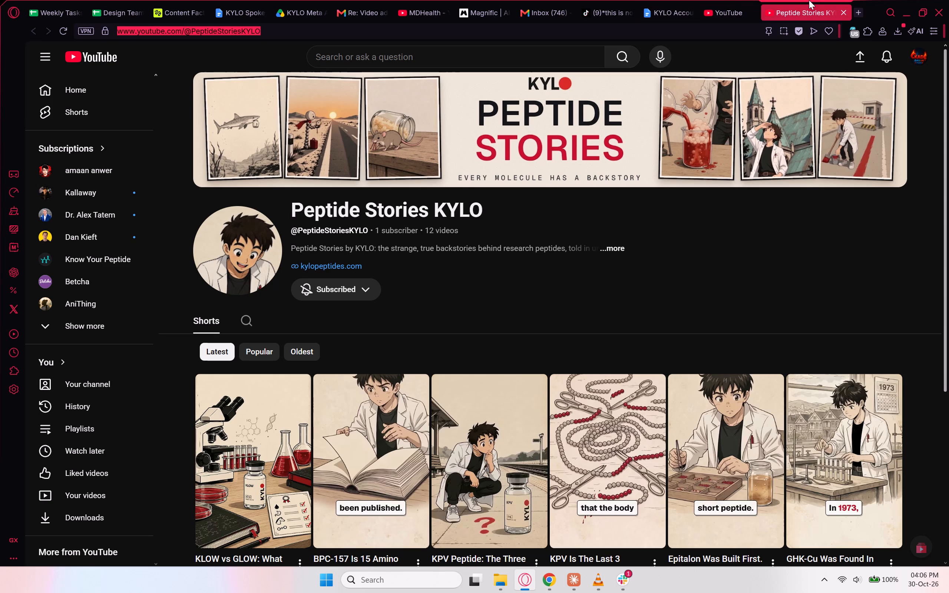
{"action": "middle_click", "coordinate": [809, 0]}
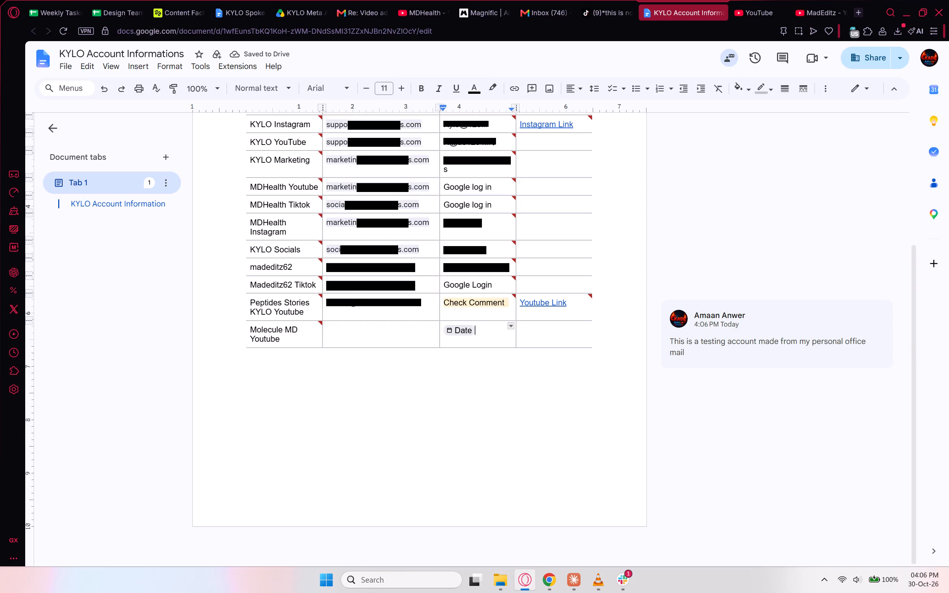
{"action": "key", "text": "BackSpace"}
{"action": "key", "text": "BackSpace"}
{"action": "key", "text": "BackSpace"}
{"action": "left_click", "coordinate": [557, 338]}
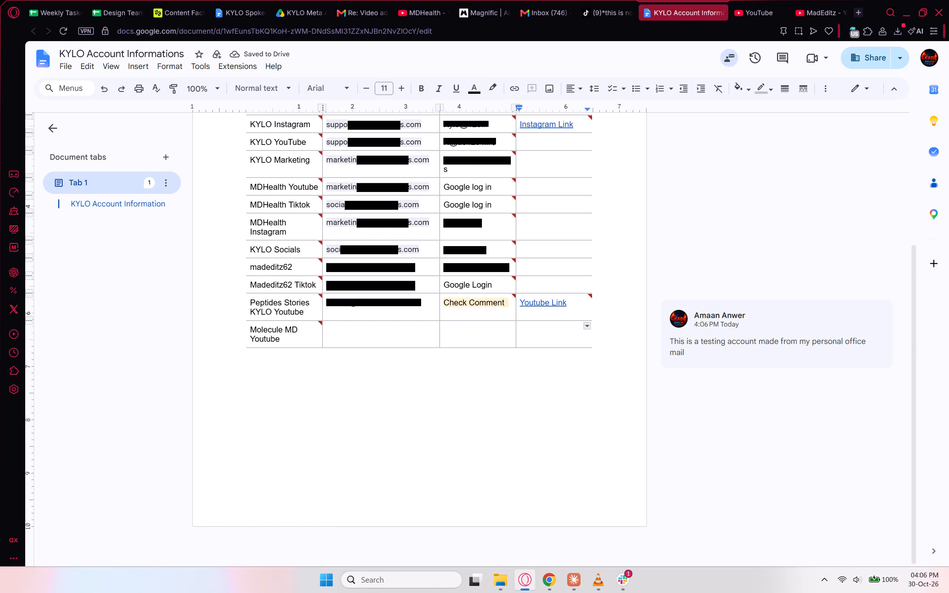
{"action": "type", "text": "Youtube Link"}
{"action": "key", "text": "shift+Up"}
{"action": "key", "text": "shift+Down"}
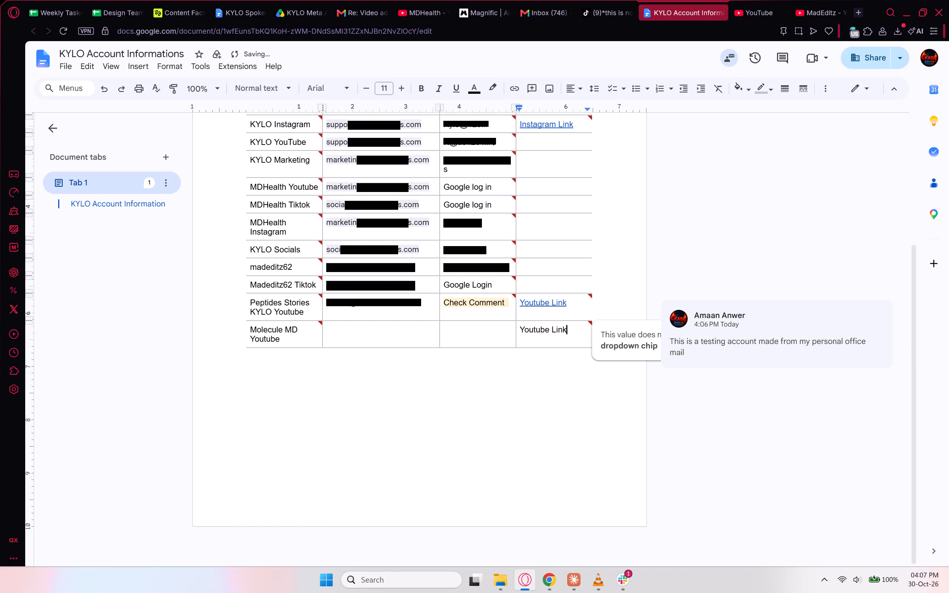
{"action": "key", "text": "shift+Left"}
{"action": "key", "text": "shift+Left"}
{"action": "key", "text": "shift+Left"}
{"action": "key", "text": "shift+Left"}
{"action": "key", "text": "shift+Left"}
{"action": "key", "text": "shift+Left"}
{"action": "key", "text": "shift+Left"}
{"action": "key", "text": "shift+Left"}
{"action": "key", "text": "shift+Left"}
{"action": "key", "text": "shift+Left"}
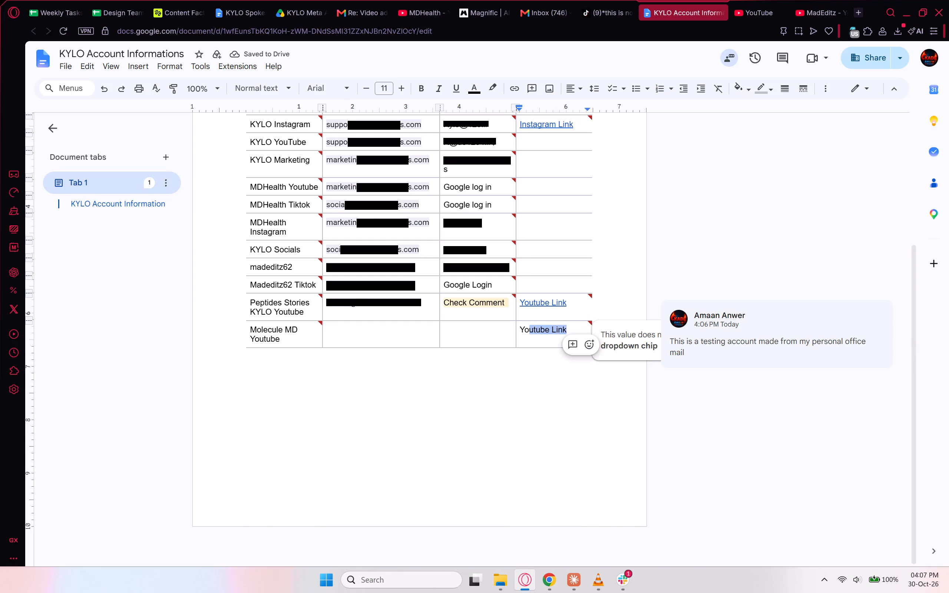
{"action": "key", "text": "shift+Left"}
{"action": "key", "text": "shift+Left"}
{"action": "left_click", "coordinate": [516, 92]}
{"action": "key", "text": "ctrl+v"}
{"action": "left_click", "coordinate": [609, 147]}
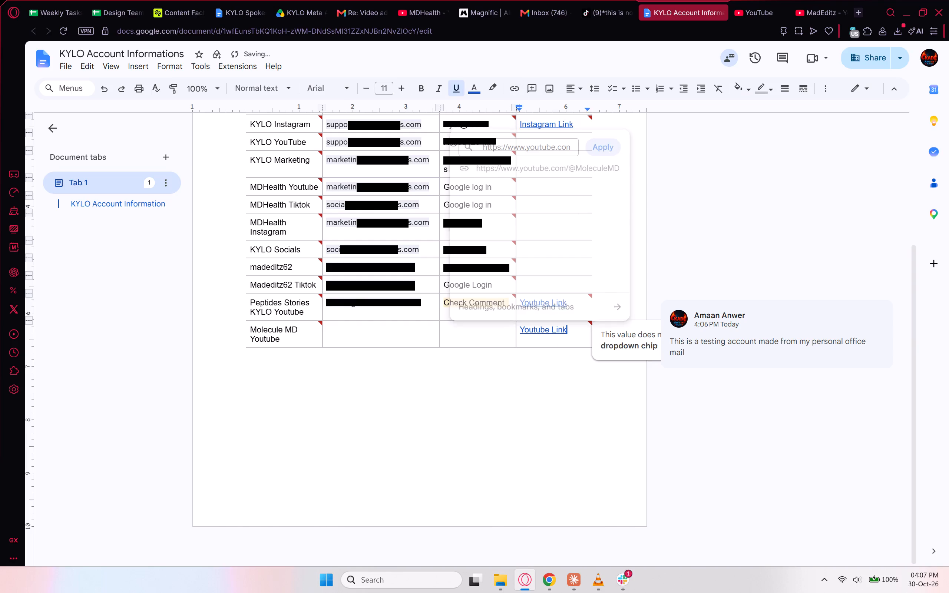
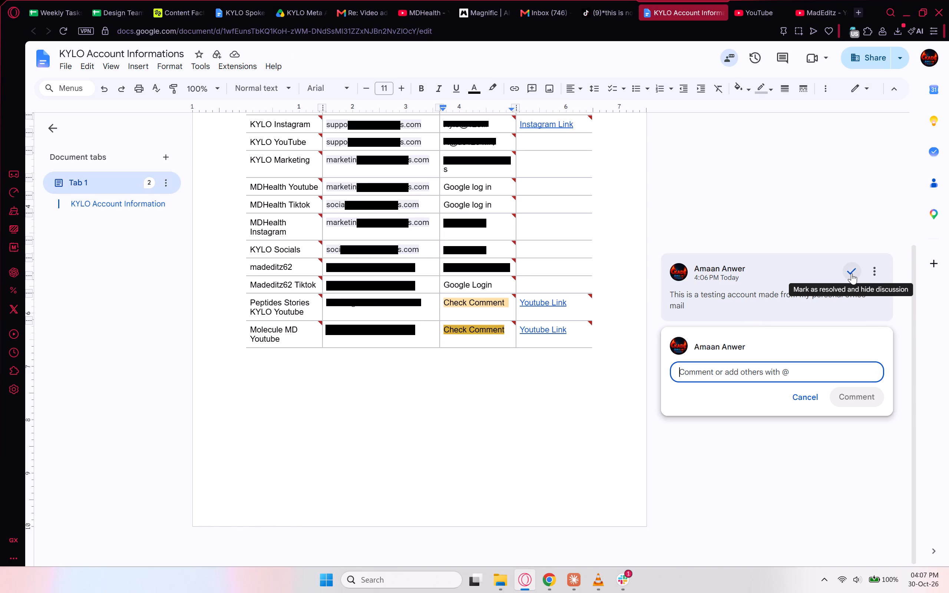
Comment "Sister account created from Madeditz Mail so no password needed, login from maileditz youtube account" on the Molecule MD Youtube row's Password cell.
{"action": "left_click", "coordinate": [815, 371]}
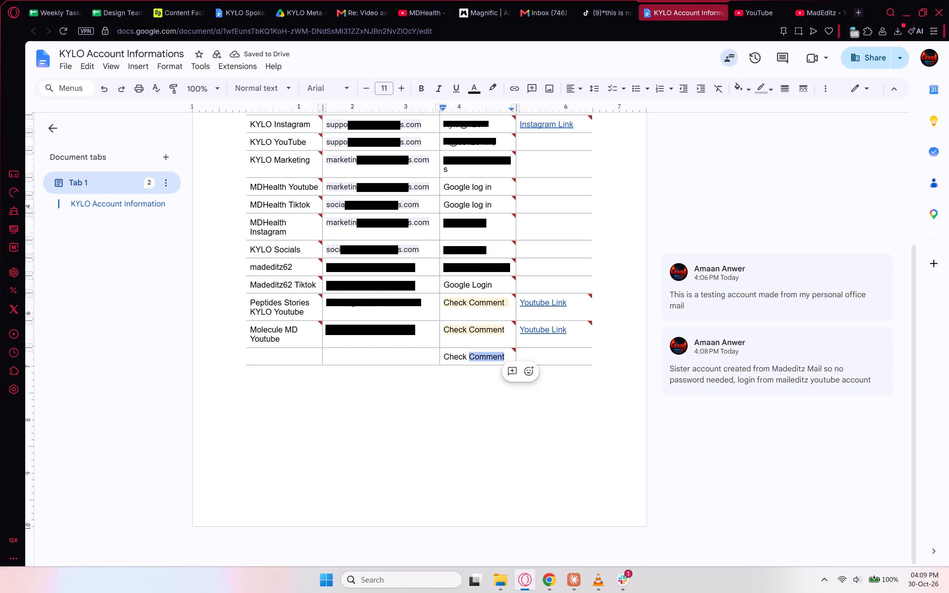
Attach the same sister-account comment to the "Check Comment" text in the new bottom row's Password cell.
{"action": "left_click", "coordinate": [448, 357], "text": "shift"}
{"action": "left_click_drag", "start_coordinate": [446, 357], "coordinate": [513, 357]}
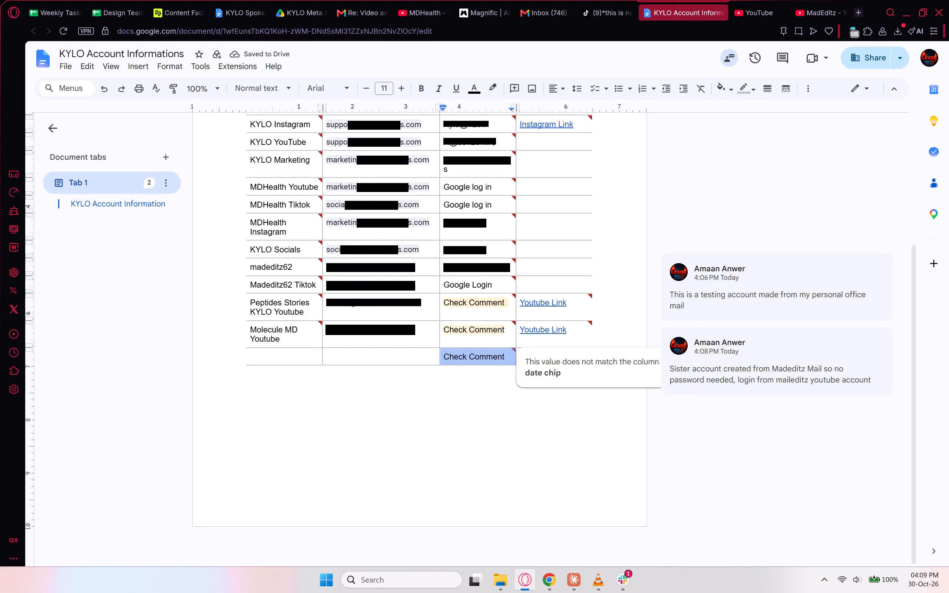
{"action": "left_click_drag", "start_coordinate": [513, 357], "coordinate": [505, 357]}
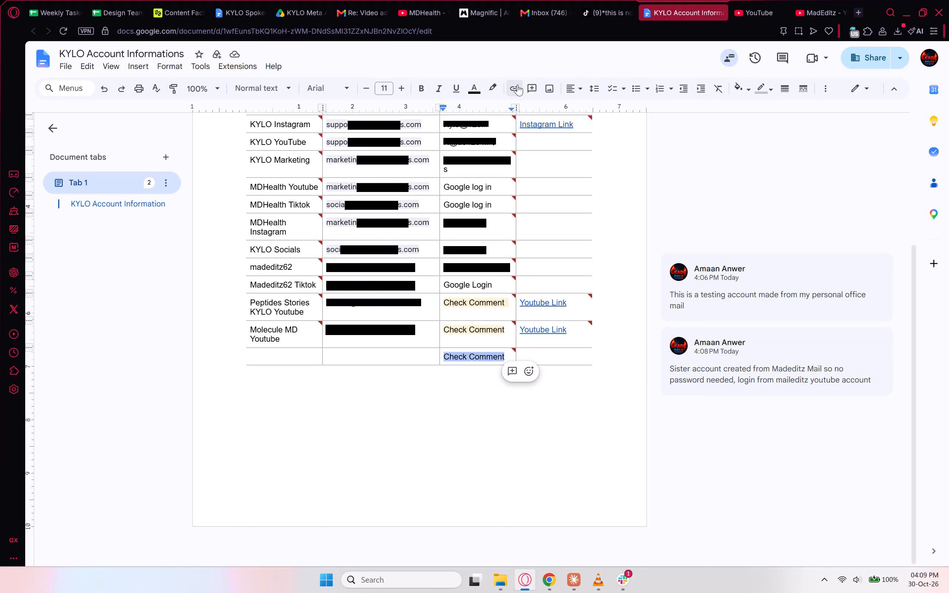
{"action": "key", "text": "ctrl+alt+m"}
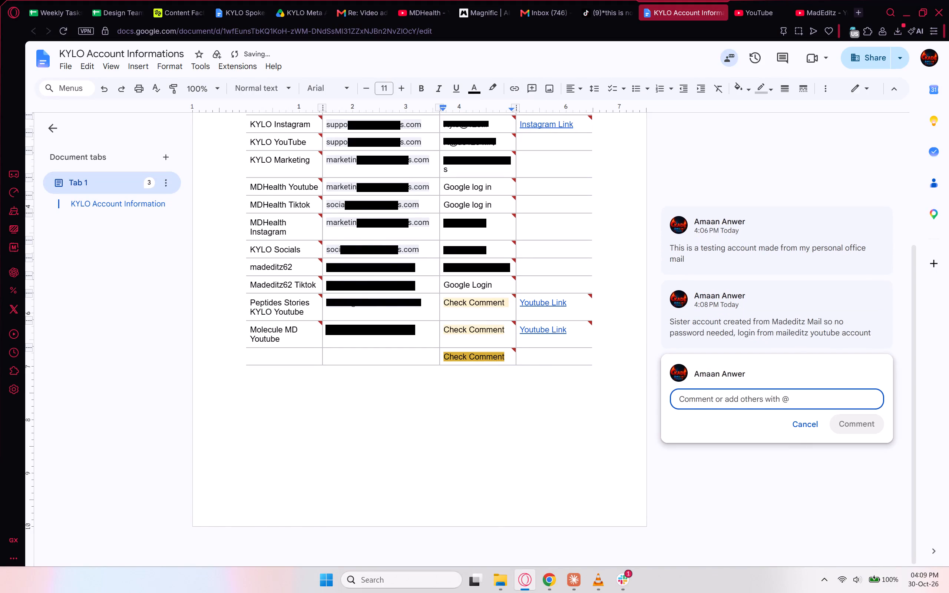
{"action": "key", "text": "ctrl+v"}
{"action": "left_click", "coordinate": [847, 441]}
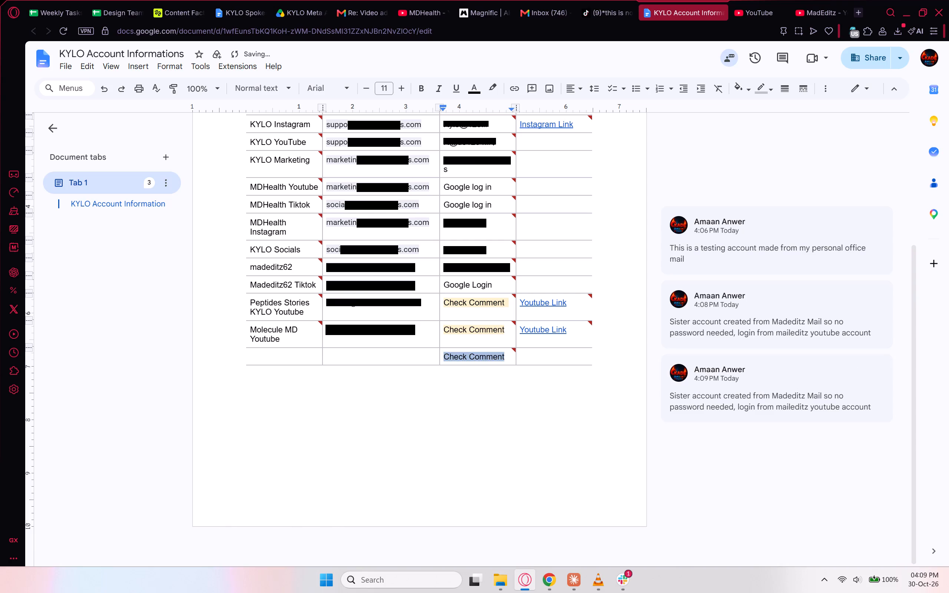
Close the YouTube home page and return to the KYLO Account Information document.
{"action": "left_click", "coordinate": [297, 363]}
{"action": "left_click", "coordinate": [773, 0]}
{"action": "middle_click", "coordinate": [768, 0]}
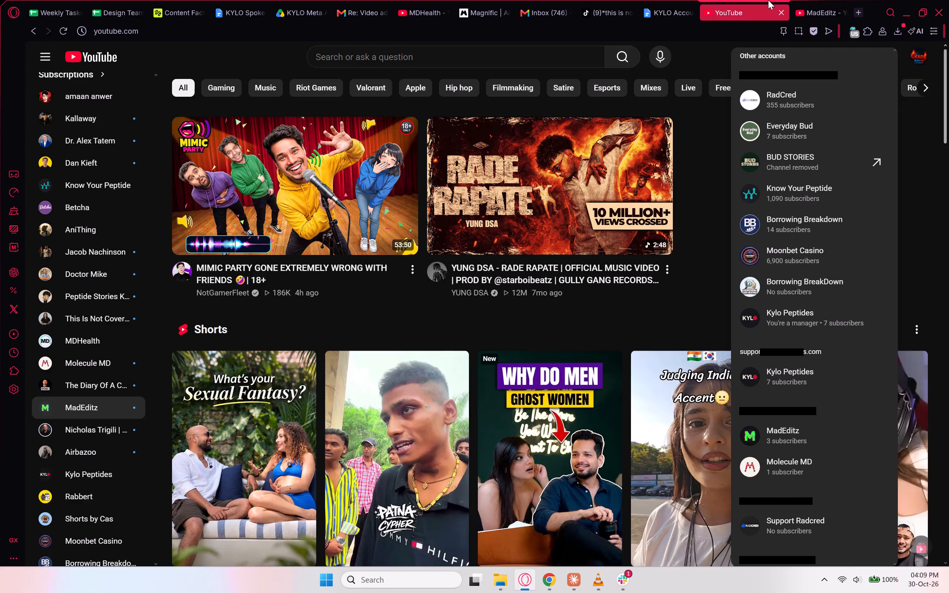
{"action": "left_click", "coordinate": [679, 0]}
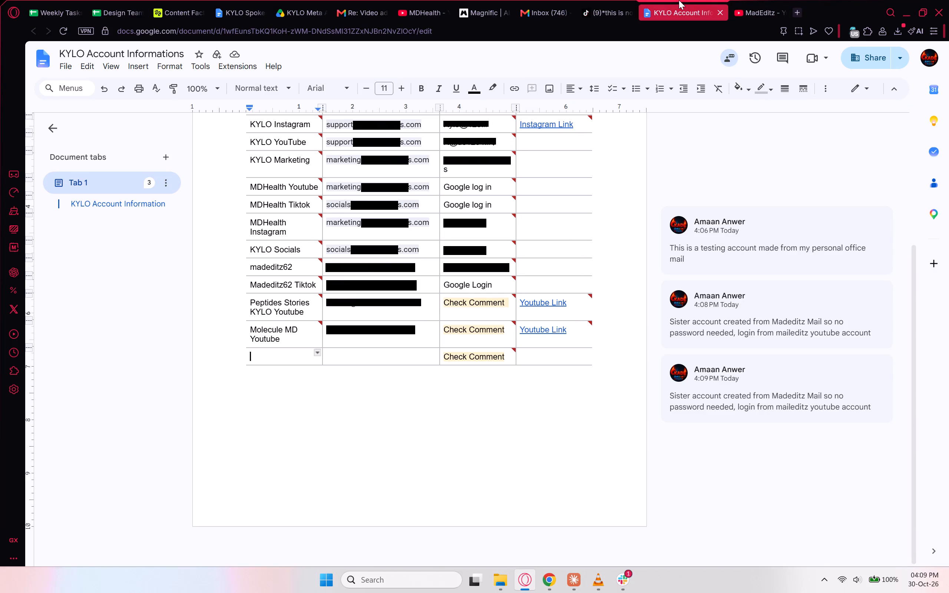
Replace the commented "Check Comment" text in the bottom row's Password cell with "Google login".
{"action": "triple_click", "coordinate": [508, 360]}
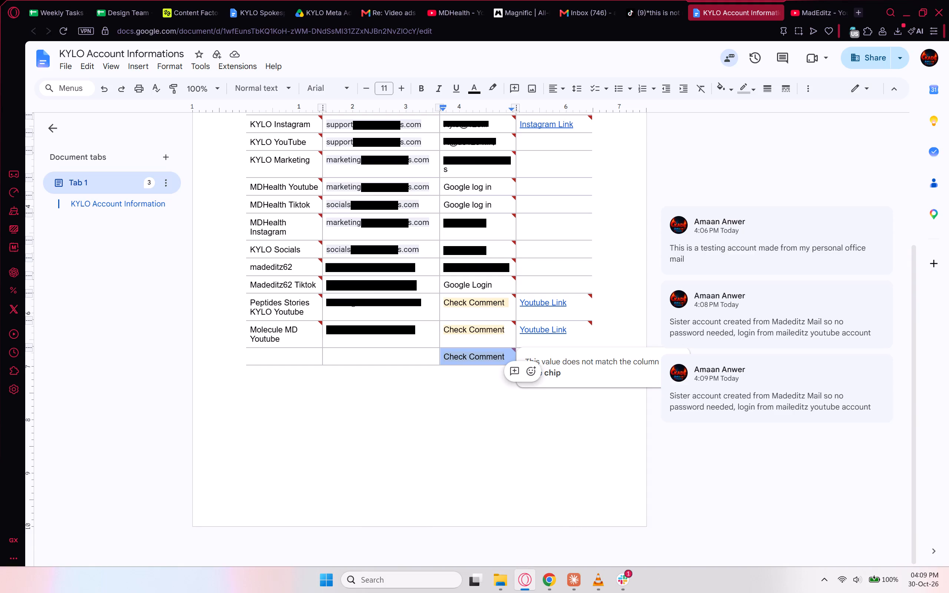
{"action": "key", "text": "BackSpace"}
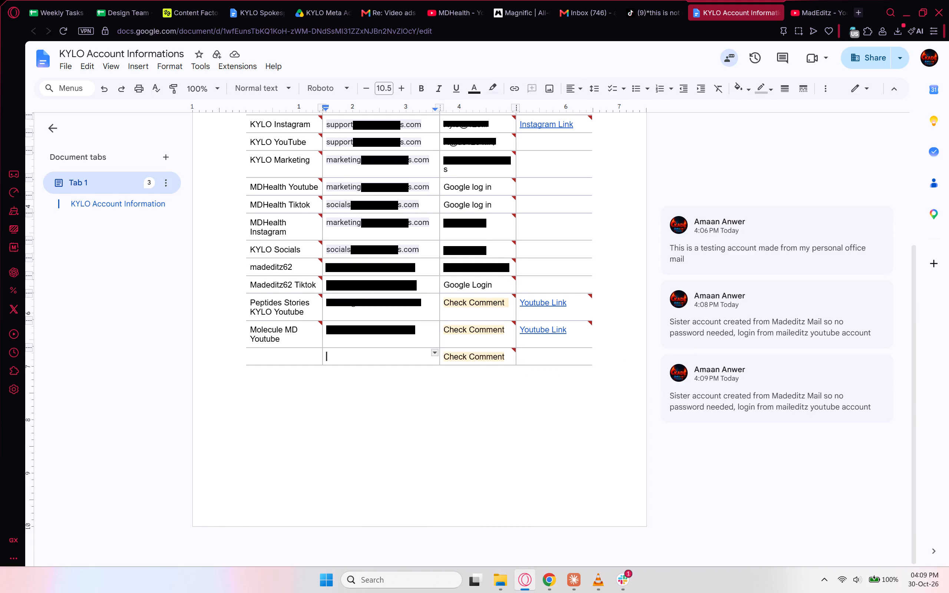
{"action": "scroll", "coordinate": [495, 273], "scroll_direction": "up", "scroll_amount": 1}
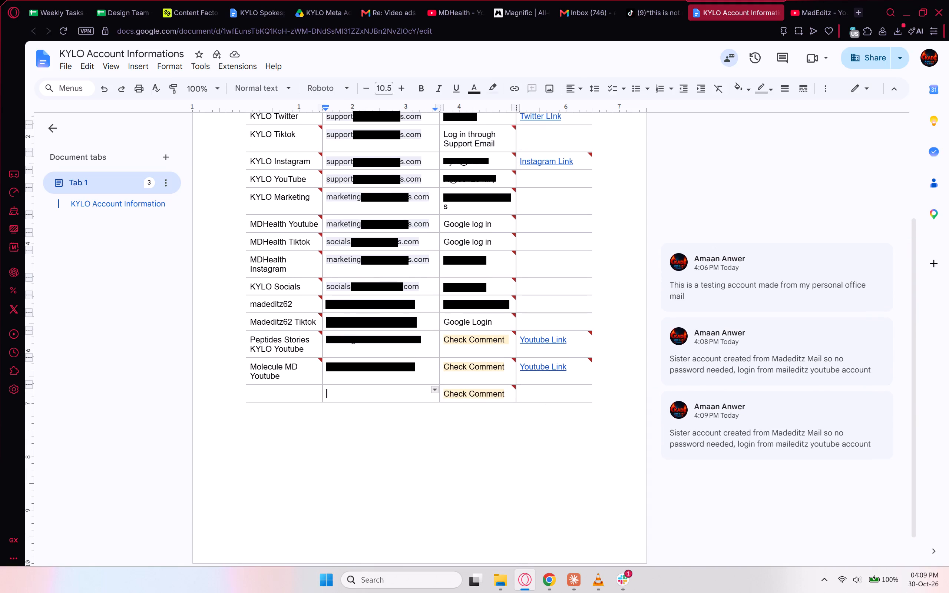
{"action": "left_click", "coordinate": [488, 396]}
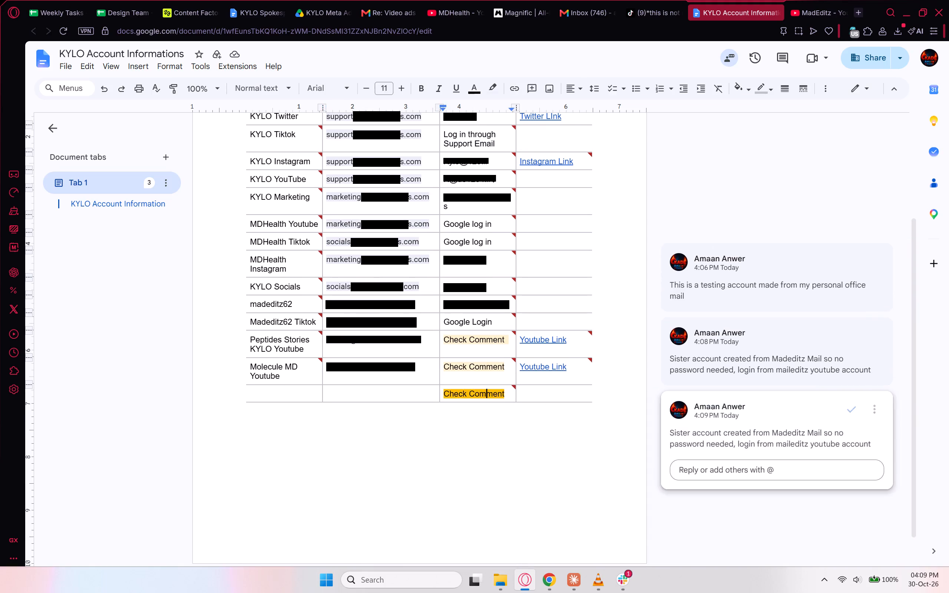
{"action": "key", "text": "BackSpace"}
{"action": "triple_click", "coordinate": [510, 395]}
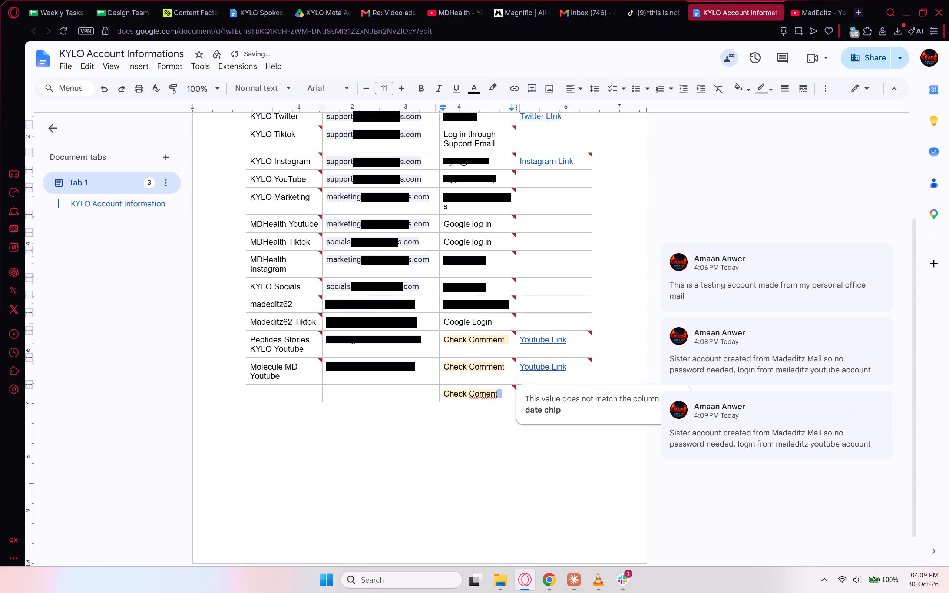
{"action": "key", "text": "BackSpace"}
{"action": "left_click", "coordinate": [491, 394]}
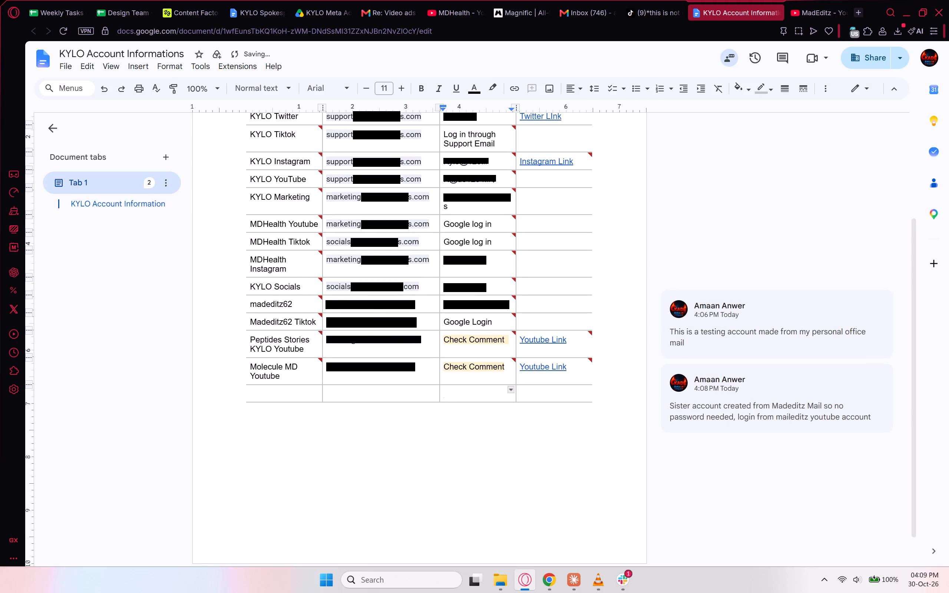
{"action": "type", "text": "Google login"}
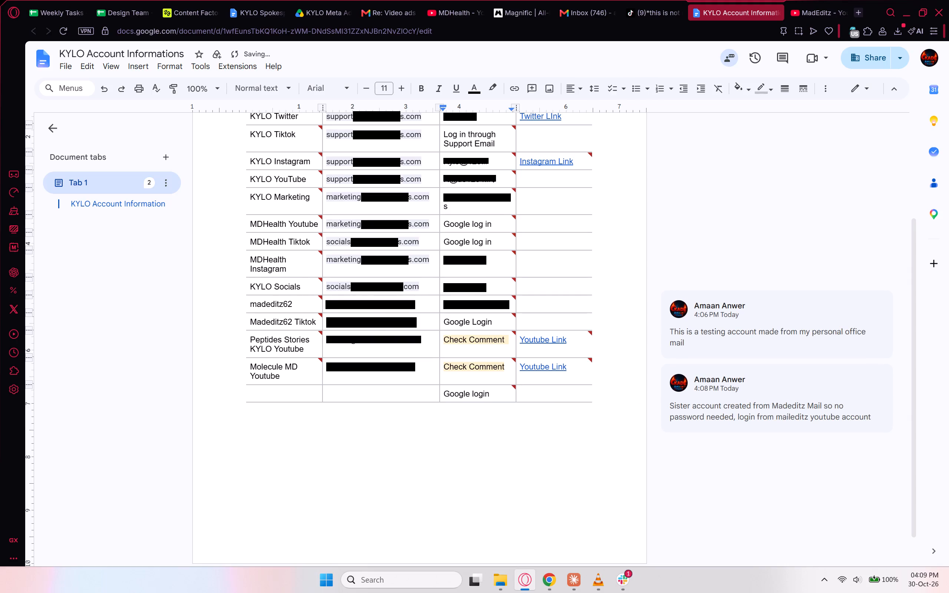
Enter "Madedits Youtube" as the bottom row's account name and remove the final s from "Madedits" to correct its spelling.
{"action": "left_click", "coordinate": [295, 394]}
{"action": "type", "text": "Madedits"}
{"action": "key", "text": "space"}
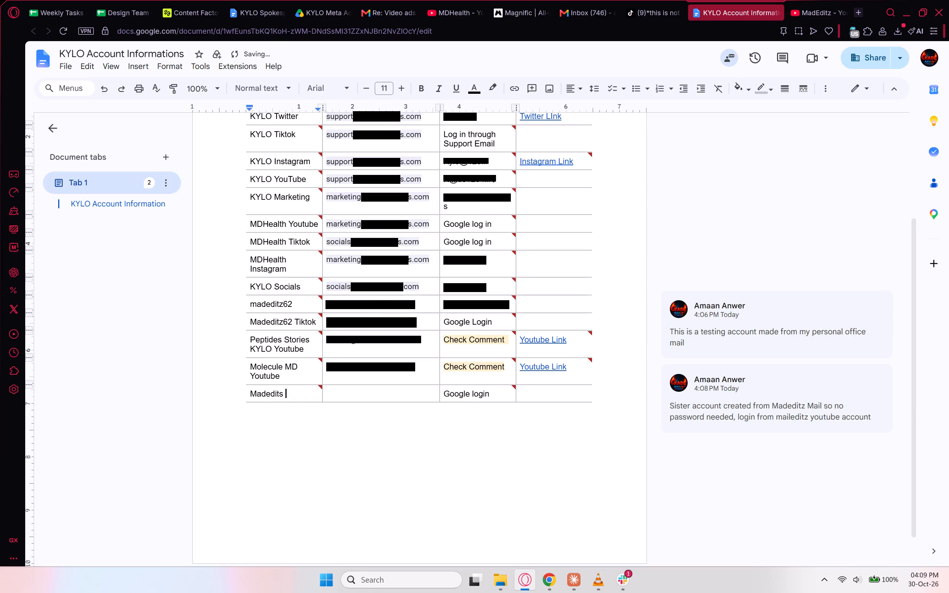
{"action": "type", "text": "Youtube"}
{"action": "key", "text": "space"}
{"action": "key", "text": "BackSpace"}
{"action": "key", "text": "ctrl+Left"}
{"action": "key", "text": "Left"}
{"action": "key", "text": "BackSpace"}
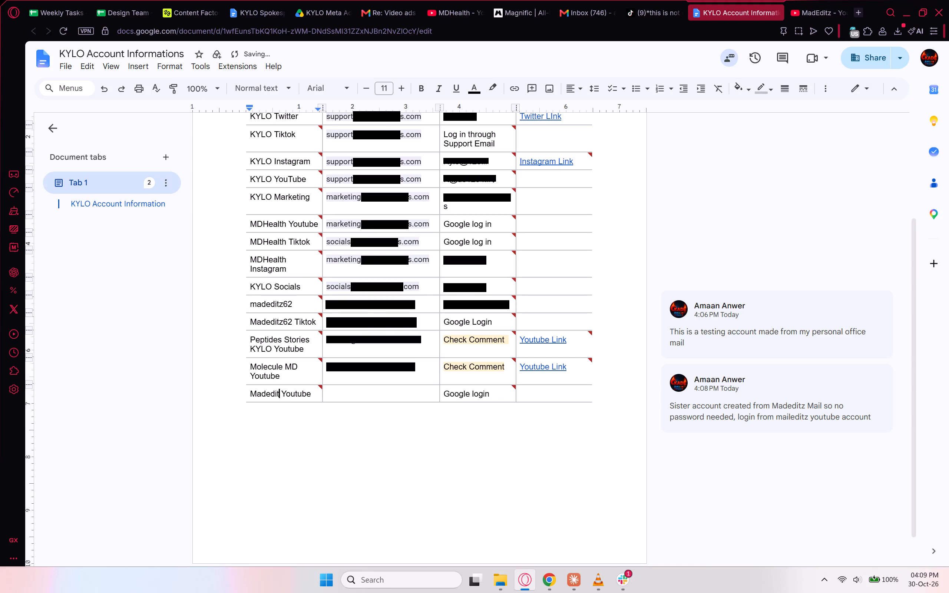
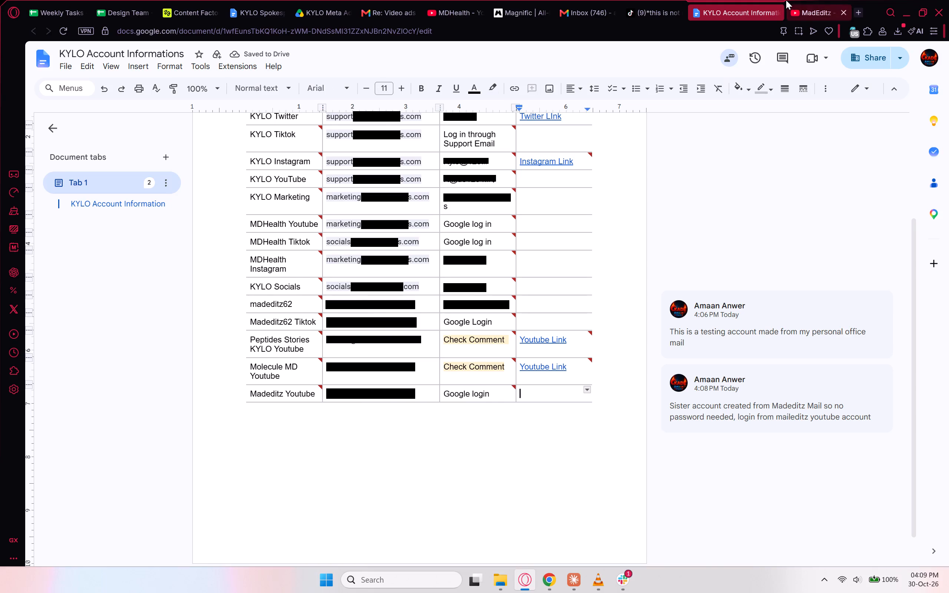
{"action": "left_click", "coordinate": [824, 0]}
{"action": "left_click", "coordinate": [386, 36]}
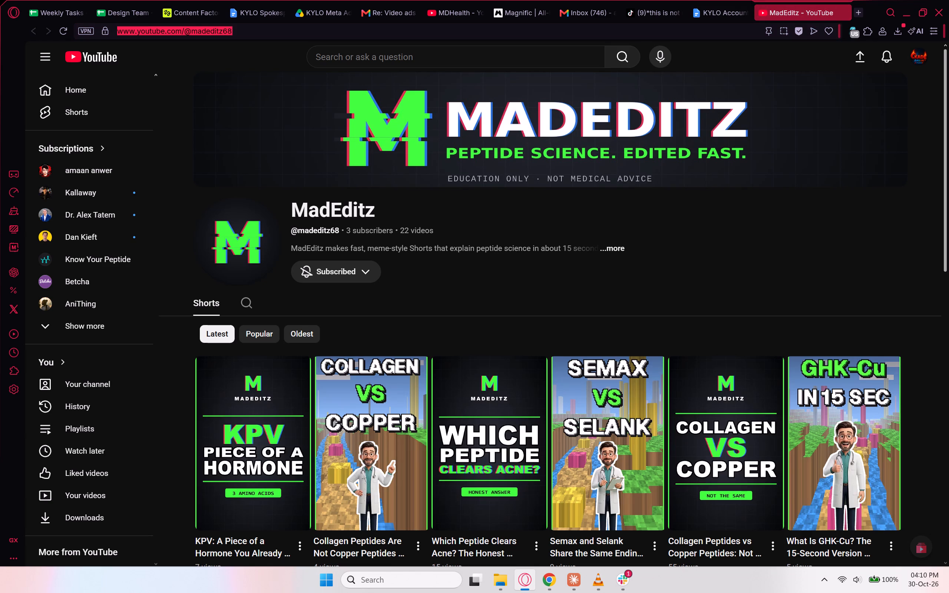
{"action": "key", "text": "ctrl+c"}
{"action": "left_click", "coordinate": [721, 0]}
{"action": "left_click", "coordinate": [553, 394]}
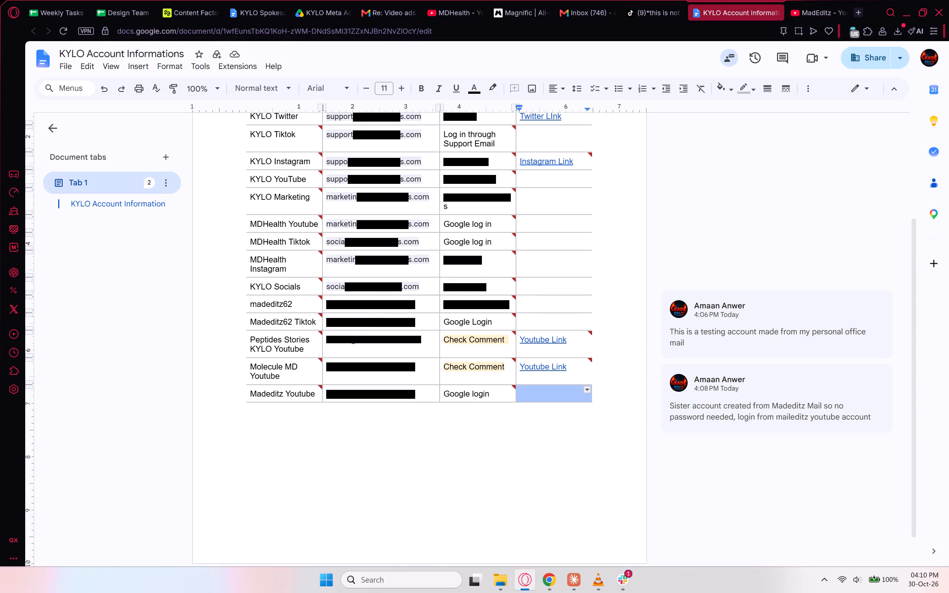
{"action": "type", "text": "Youtube Link"}
{"action": "double_click", "coordinate": [556, 395]}
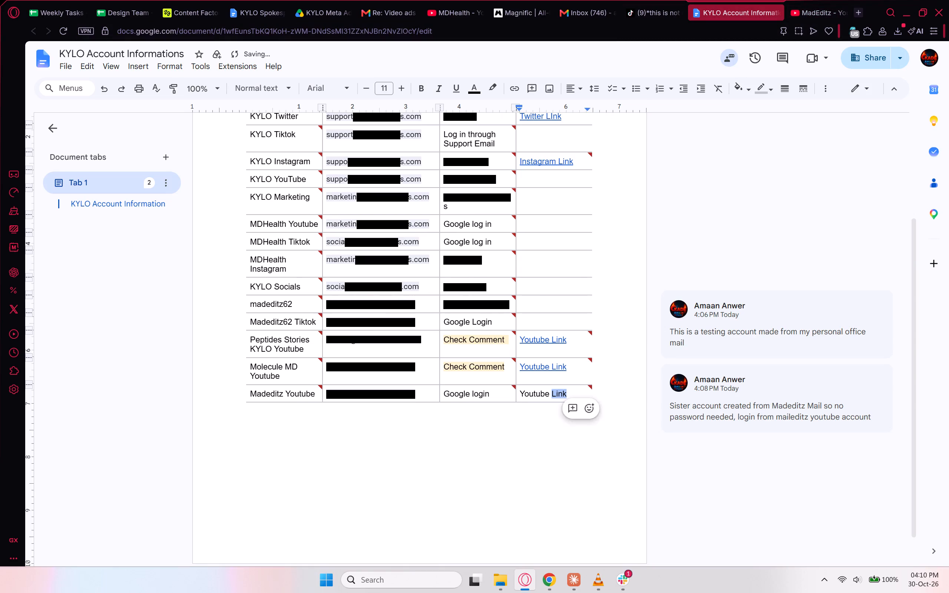
{"action": "left_click", "coordinate": [533, 395], "text": "shift"}
{"action": "left_click_drag", "start_coordinate": [568, 394], "coordinate": [519, 393]}
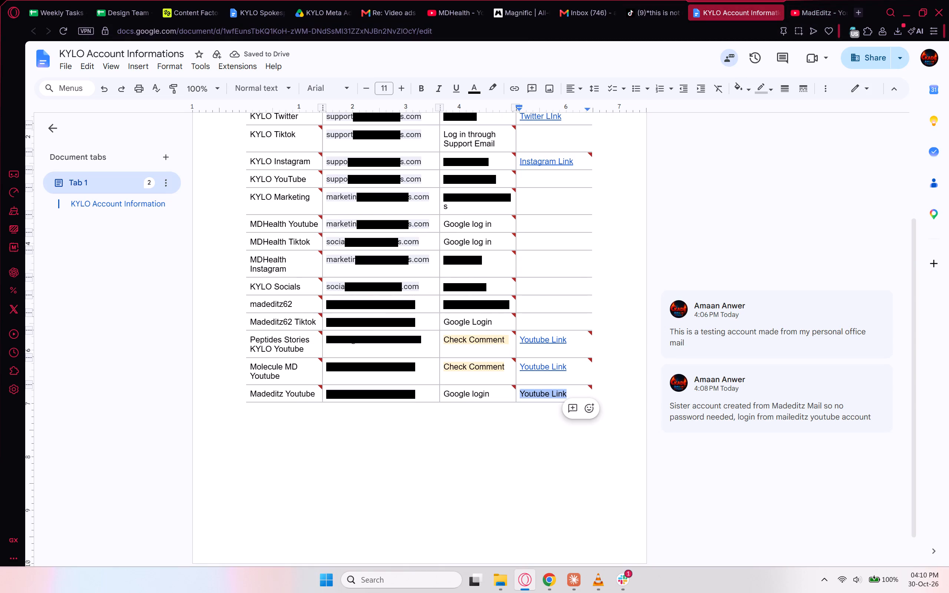
{"action": "left_click", "coordinate": [514, 87]}
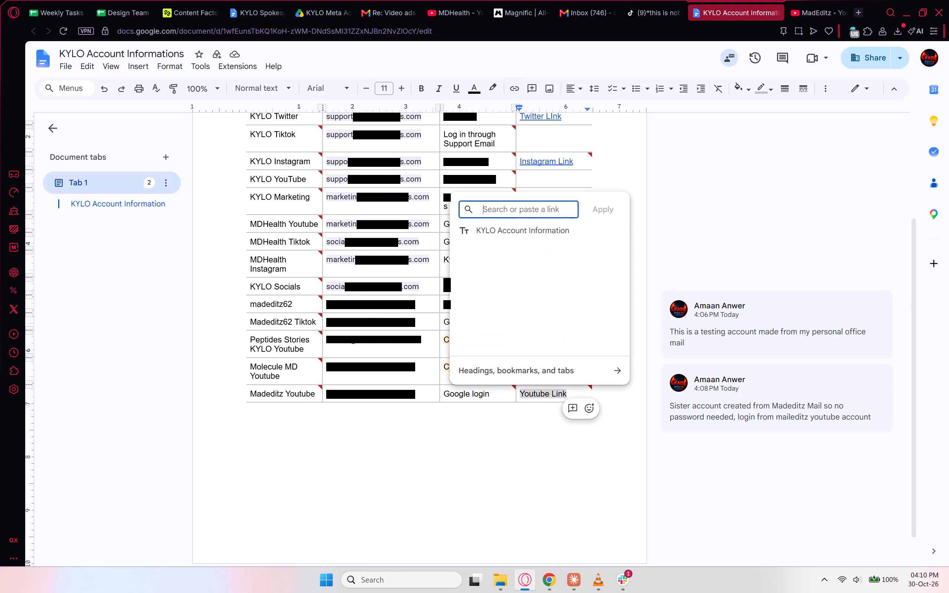
{"action": "key", "text": "ctrl+v"}
{"action": "left_click", "coordinate": [596, 212]}
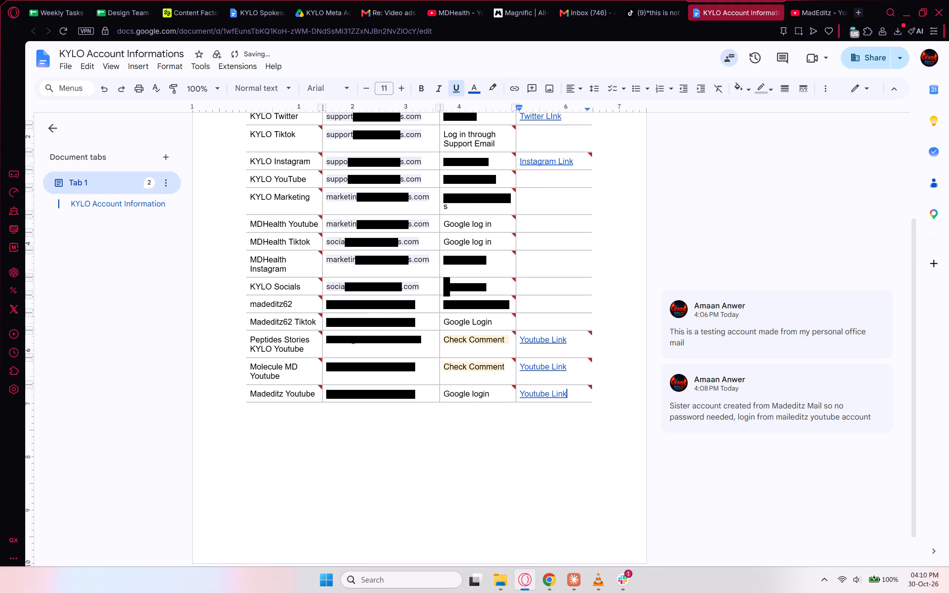
Examine the expanded YouTube subscriptions list for channels belonging to the table's accounts, and close the YouTube page.
{"action": "left_click", "coordinate": [801, 0]}
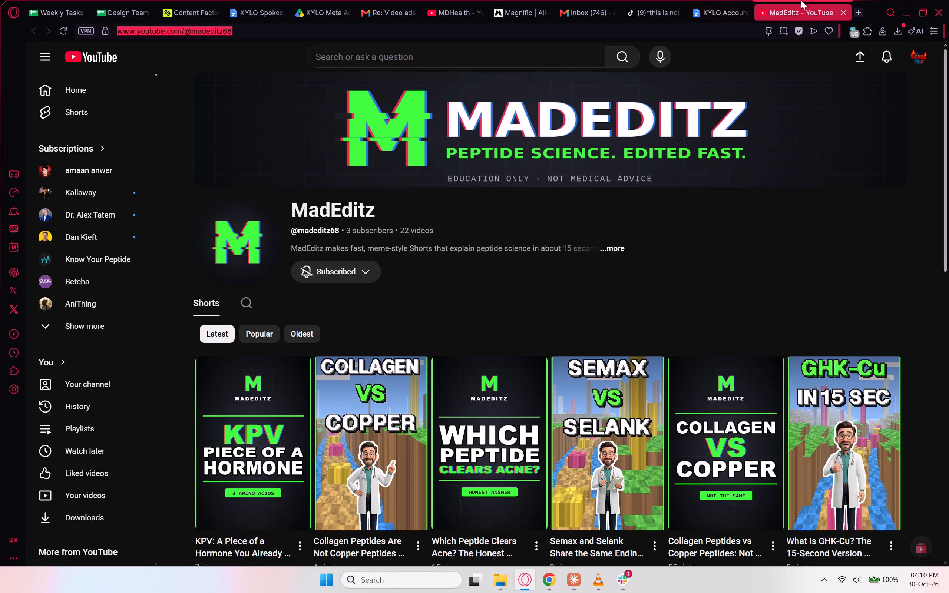
{"action": "middle_click", "coordinate": [801, 0]}
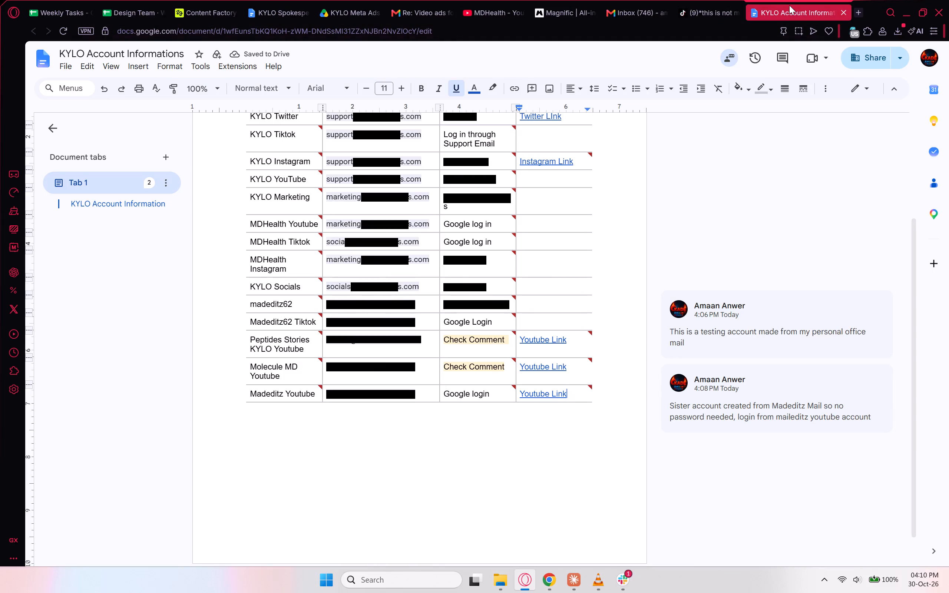
{"action": "key", "text": "ctrl+shift+t"}
{"action": "left_click", "coordinate": [726, 0]}
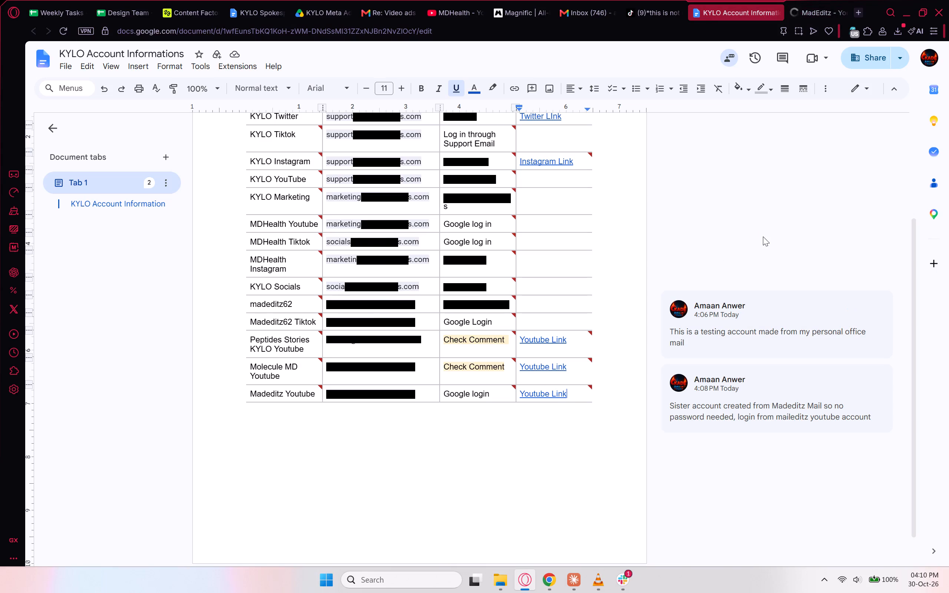
{"action": "left_click", "coordinate": [799, 0]}
{"action": "left_click", "coordinate": [99, 328]}
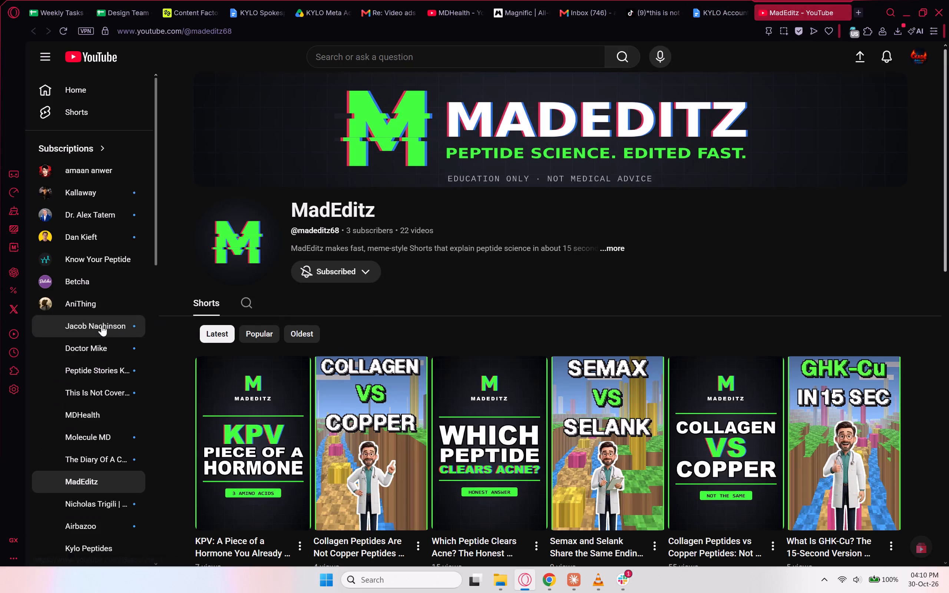
{"action": "scroll", "coordinate": [124, 305], "scroll_direction": "down", "scroll_amount": 2}
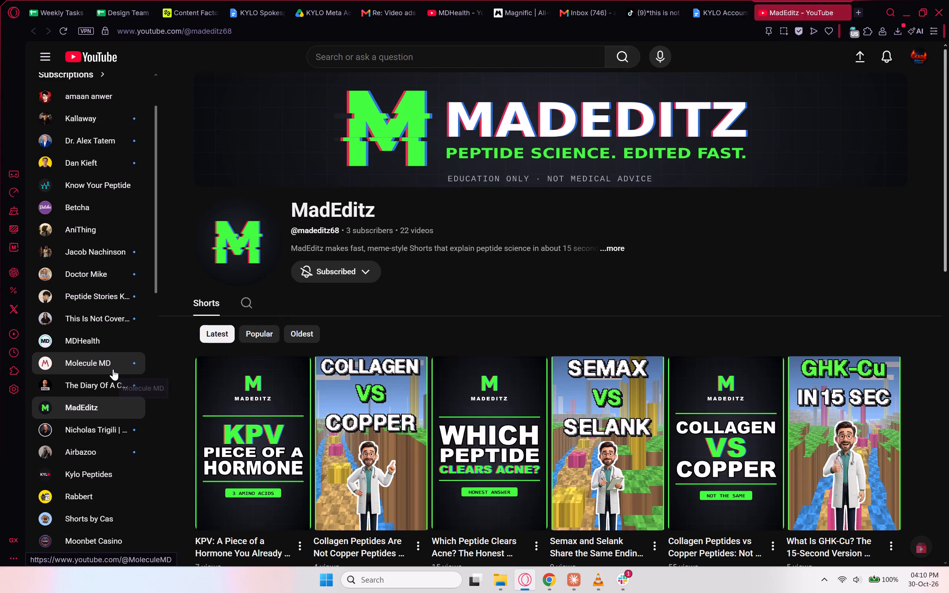
{"action": "scroll", "coordinate": [113, 369], "scroll_direction": "down", "scroll_amount": 2}
{"action": "middle_click", "coordinate": [800, 0]}
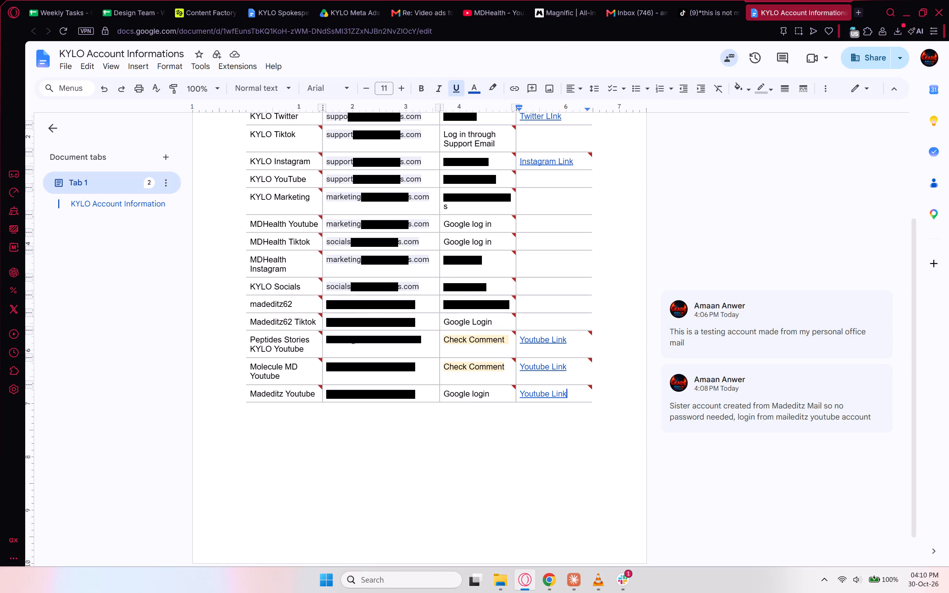
Reopen the closed YouTube page, go to the subscribed MDHealth channel and copy its address.
{"action": "left_click", "coordinate": [536, 225]}
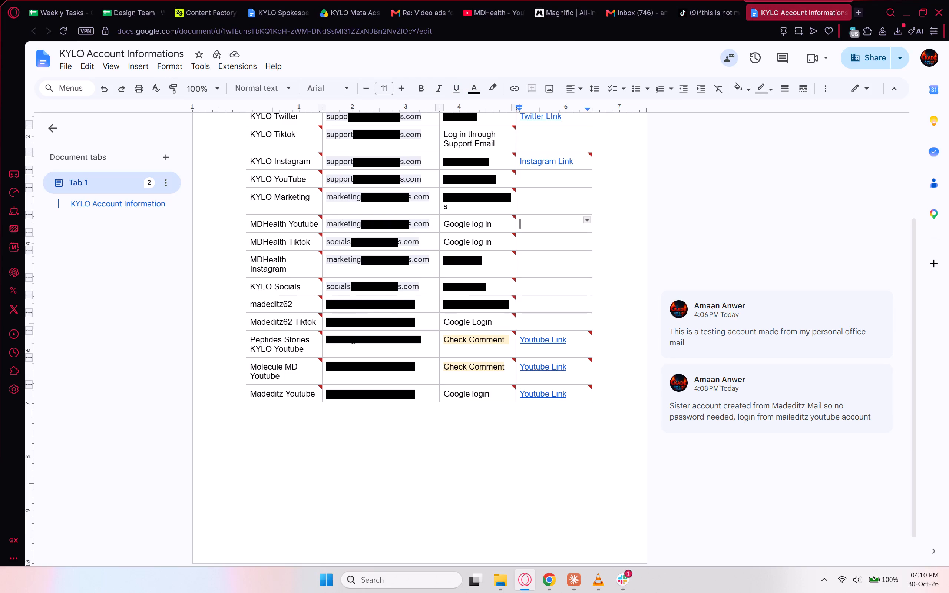
{"action": "key", "text": "ctrl+shift+t"}
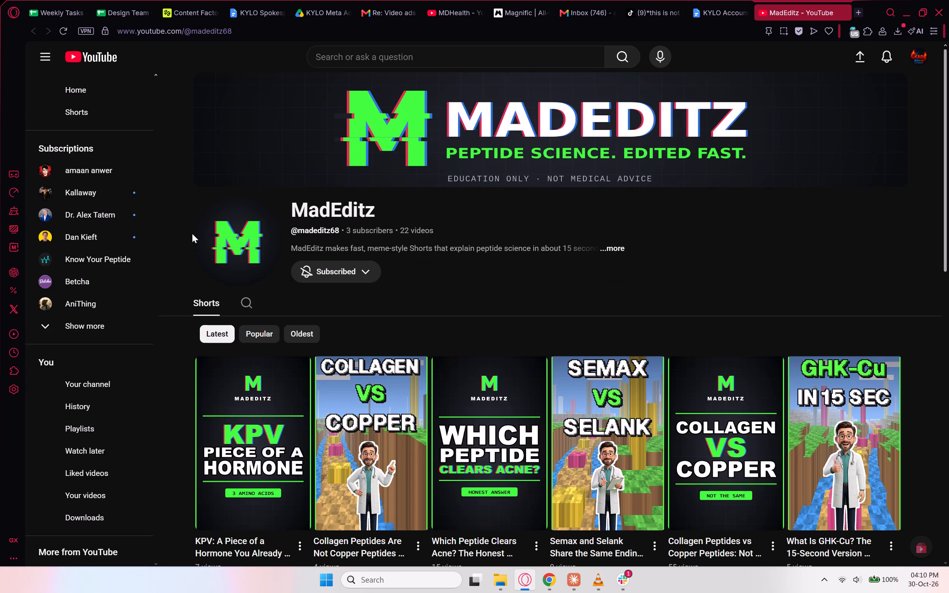
{"action": "left_click", "coordinate": [92, 316]}
{"action": "left_click", "coordinate": [98, 420]}
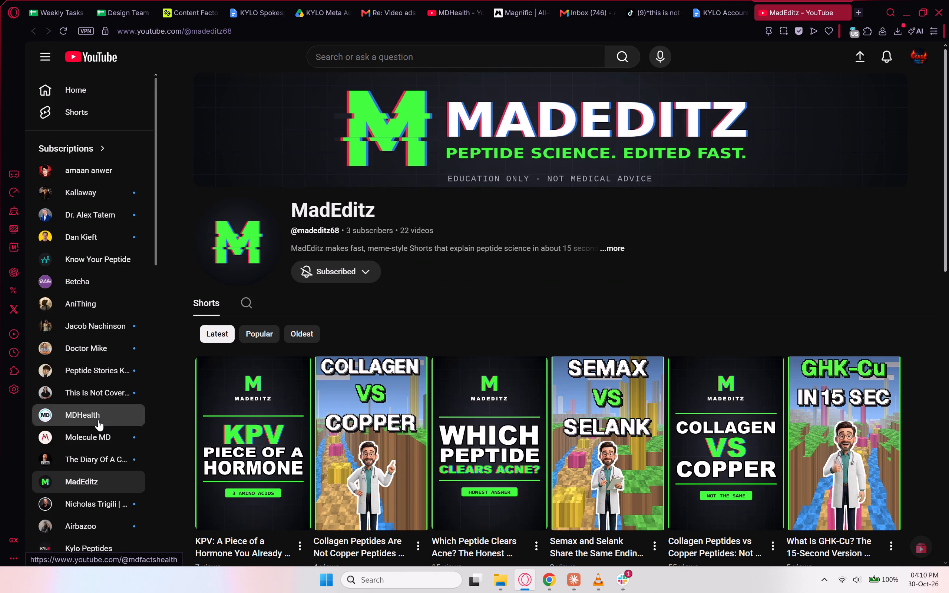
{"action": "left_click", "coordinate": [377, 33]}
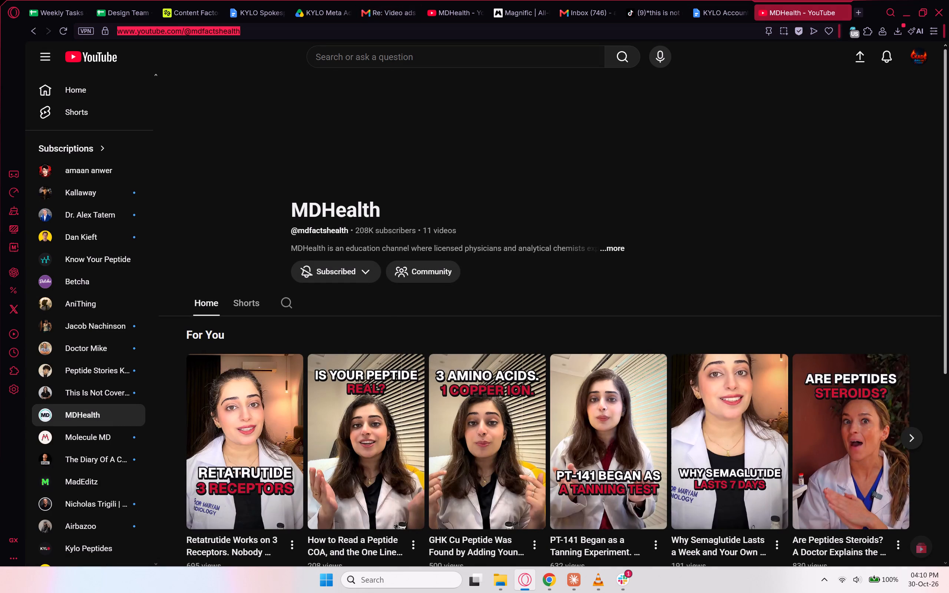
{"action": "key", "text": "ctrl+c"}
{"action": "left_click", "coordinate": [681, 0]}
{"action": "left_click", "coordinate": [729, 0]}
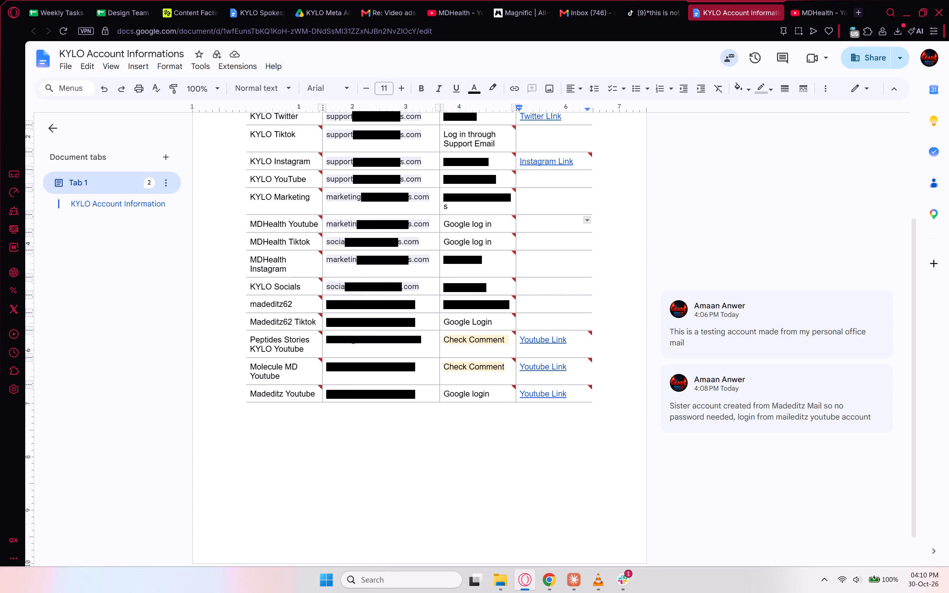
{"action": "left_click", "coordinate": [548, 226]}
{"action": "type", "text": "Youtube LINK"}
{"action": "key", "text": "BackSpace"}
{"action": "key", "text": "BackSpace"}
{"action": "key", "text": "BackSpace"}
{"action": "type", "text": "ink"}
{"action": "left_click_drag", "start_coordinate": [574, 220], "coordinate": [522, 222]}
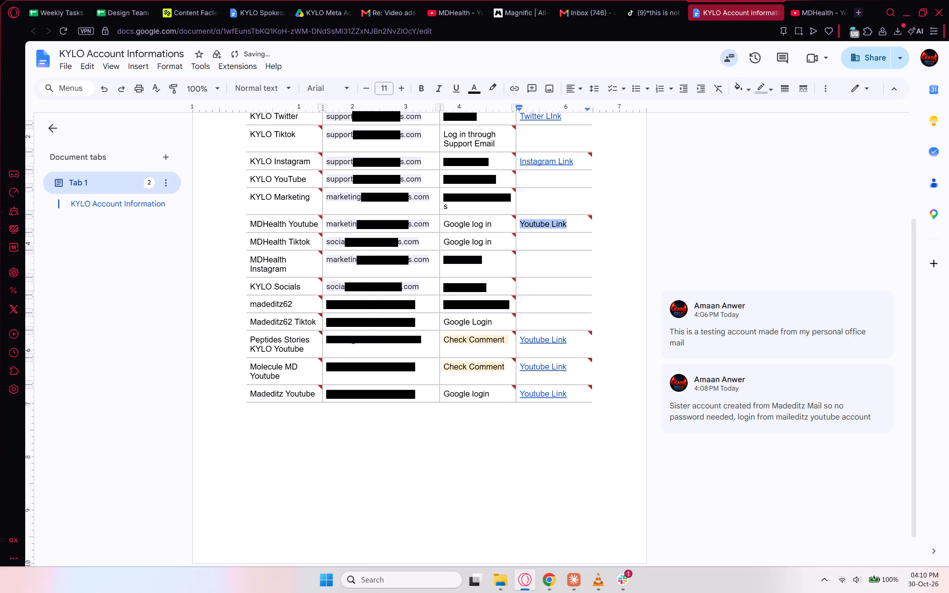
{"action": "left_click_drag", "start_coordinate": [522, 222], "coordinate": [520, 222]}
{"action": "left_click", "coordinate": [517, 91]}
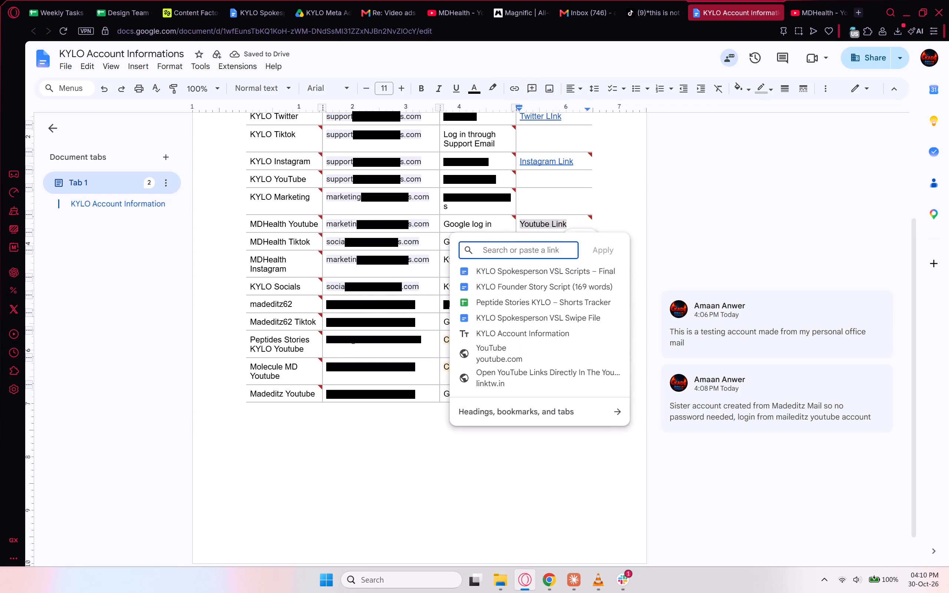
{"action": "key", "text": "ctrl+v"}
{"action": "left_click", "coordinate": [610, 249]}
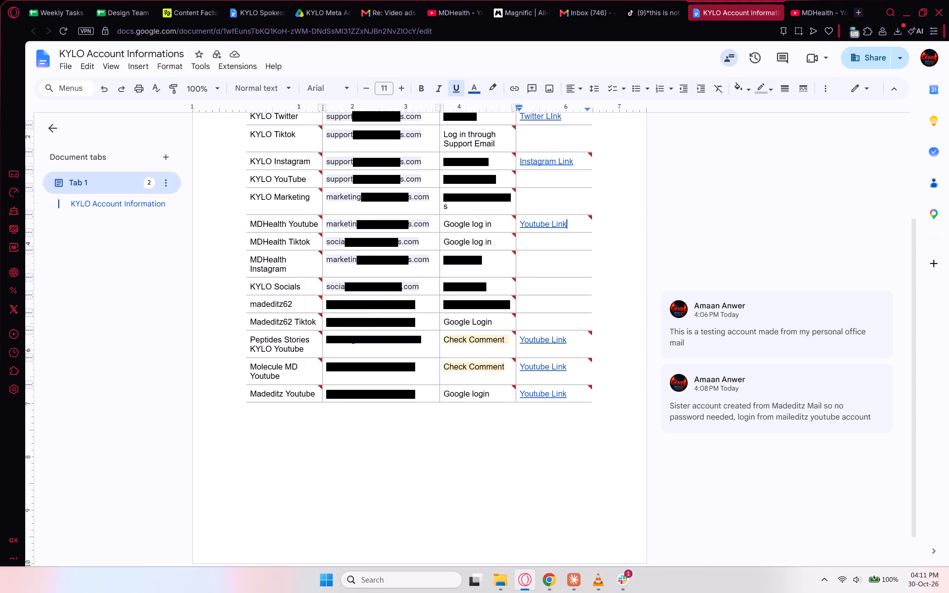
{"action": "scroll", "coordinate": [567, 251], "scroll_direction": "up", "scroll_amount": 2}
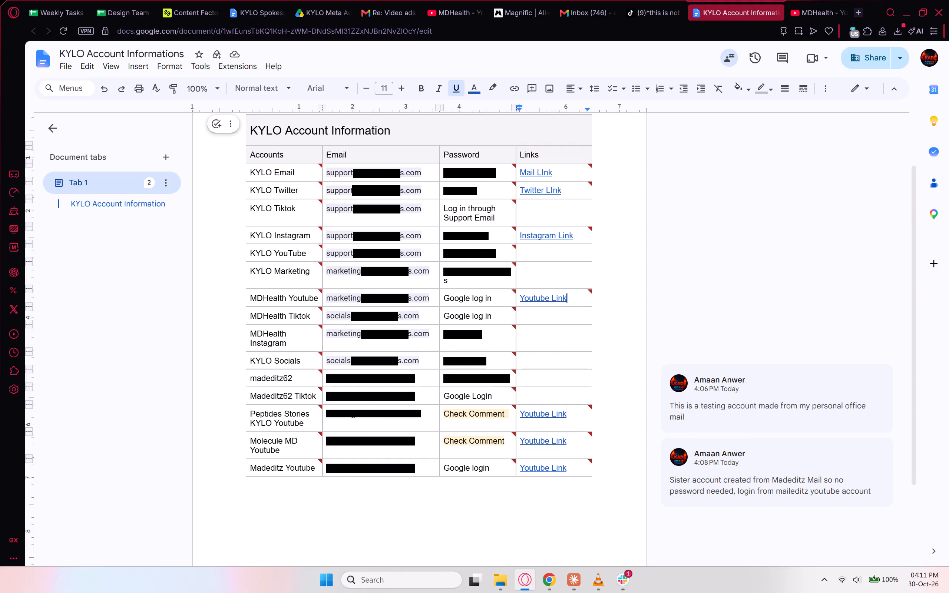